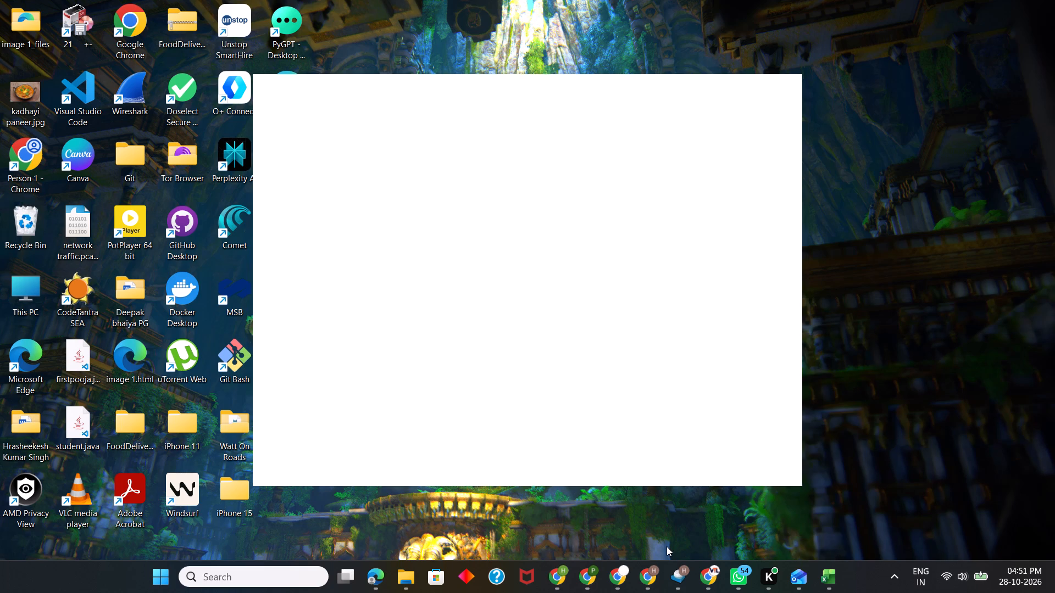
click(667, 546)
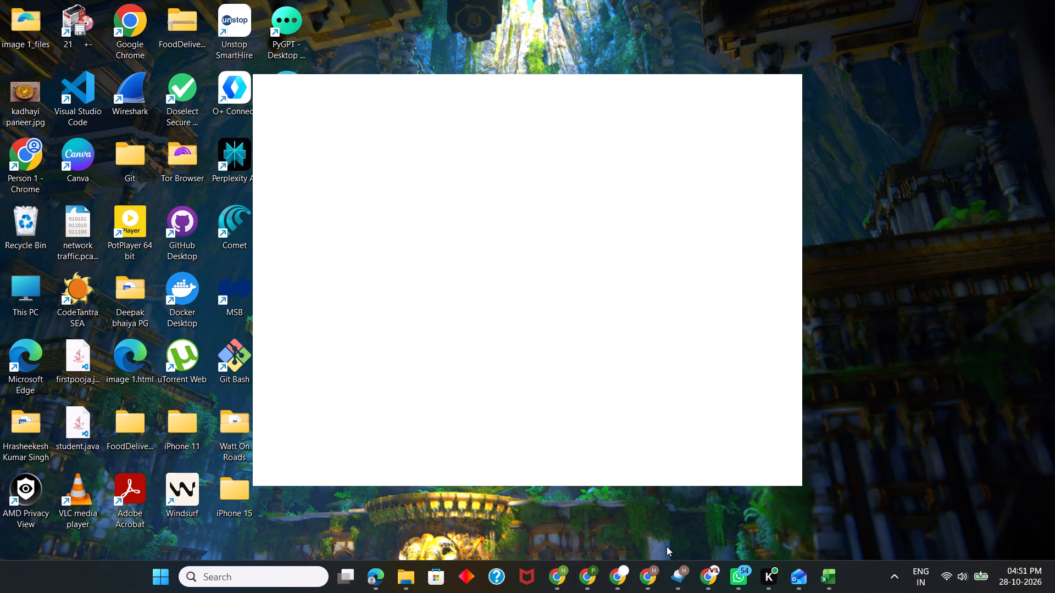
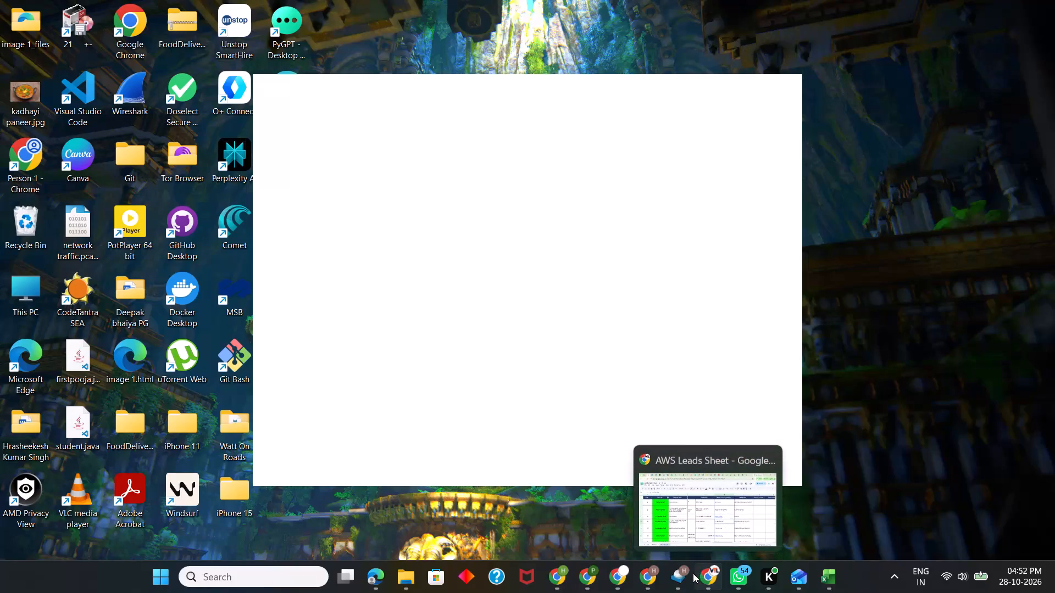
Switch to the Google Chrome window showing the GVK EMRI website and close its emri.in tab.
click(647, 577)
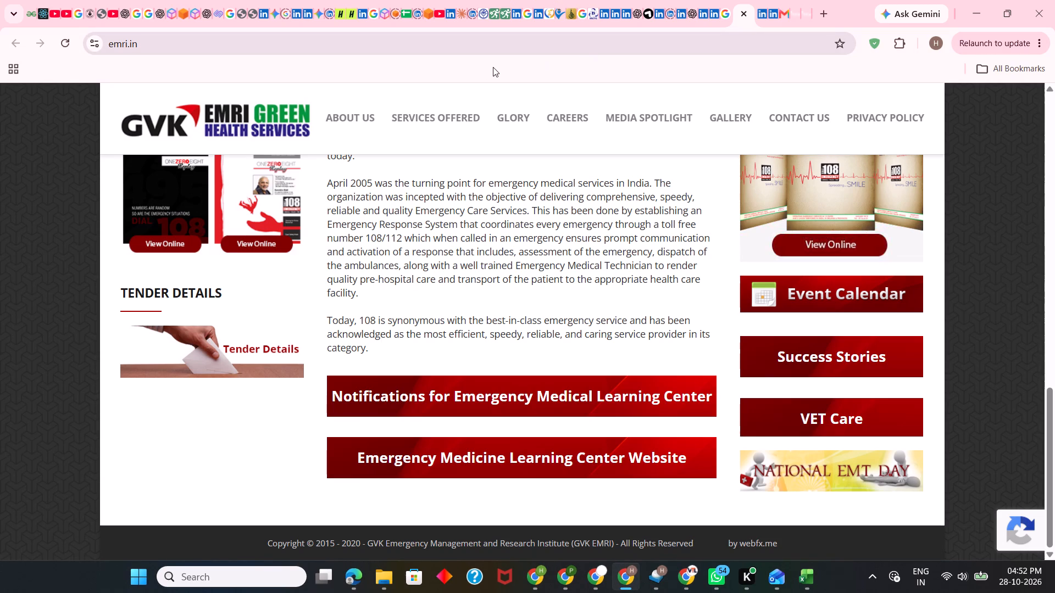
click(741, 14)
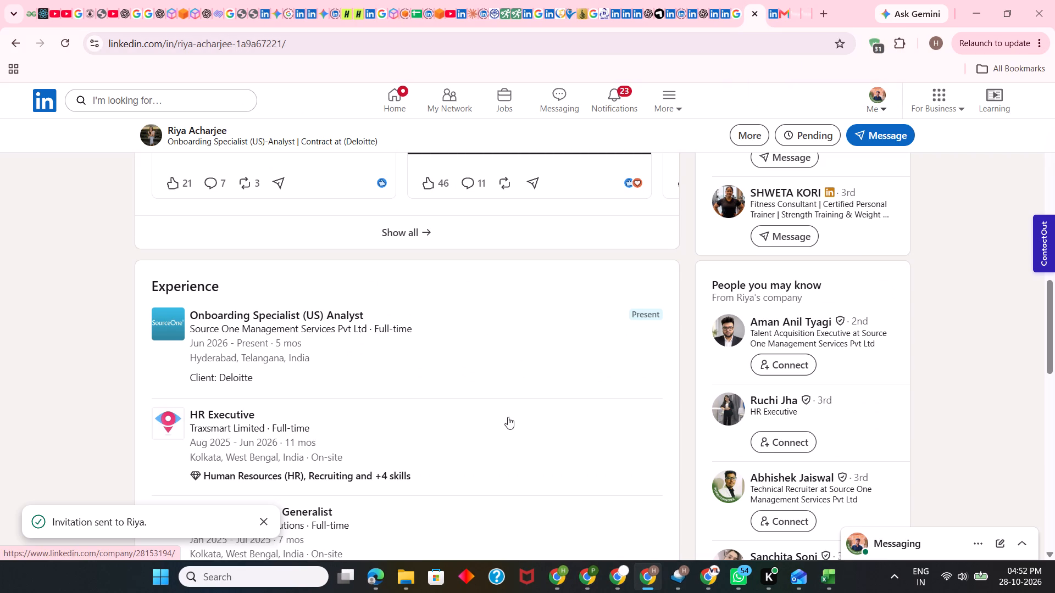
Examine the Experience and Activity sections of the onboarding specialist's LinkedIn profile, ending at its header.
scroll(508, 417, right, 3)
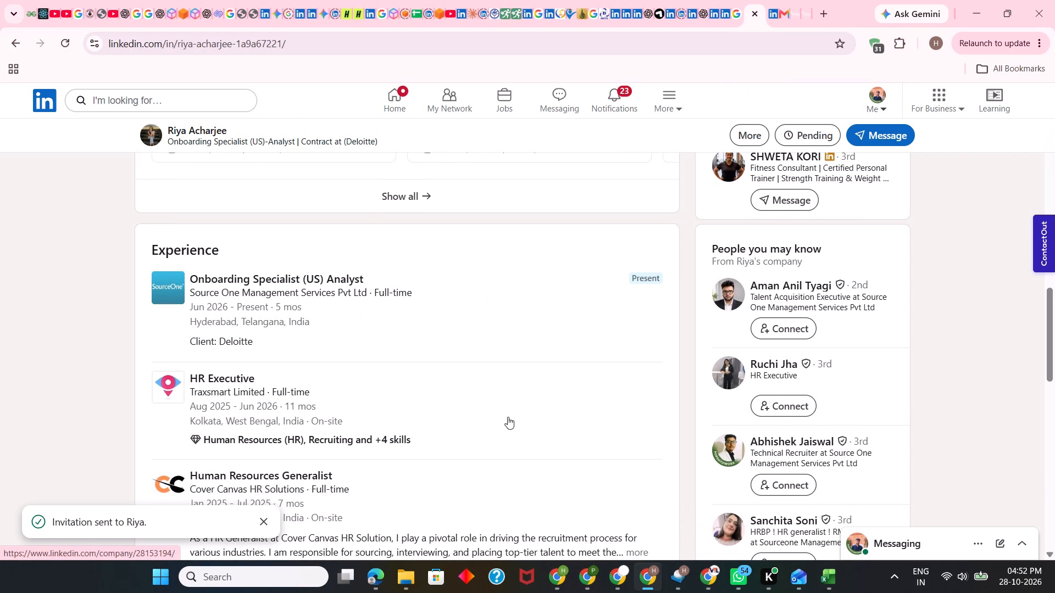
scroll(508, 417, right, 1)
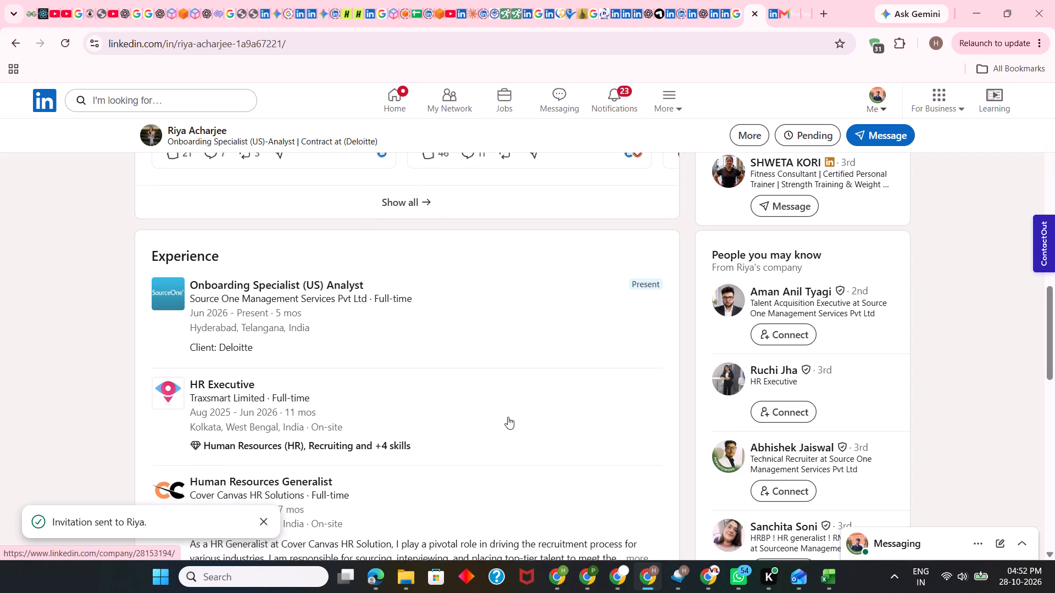
scroll(508, 417, right, 2)
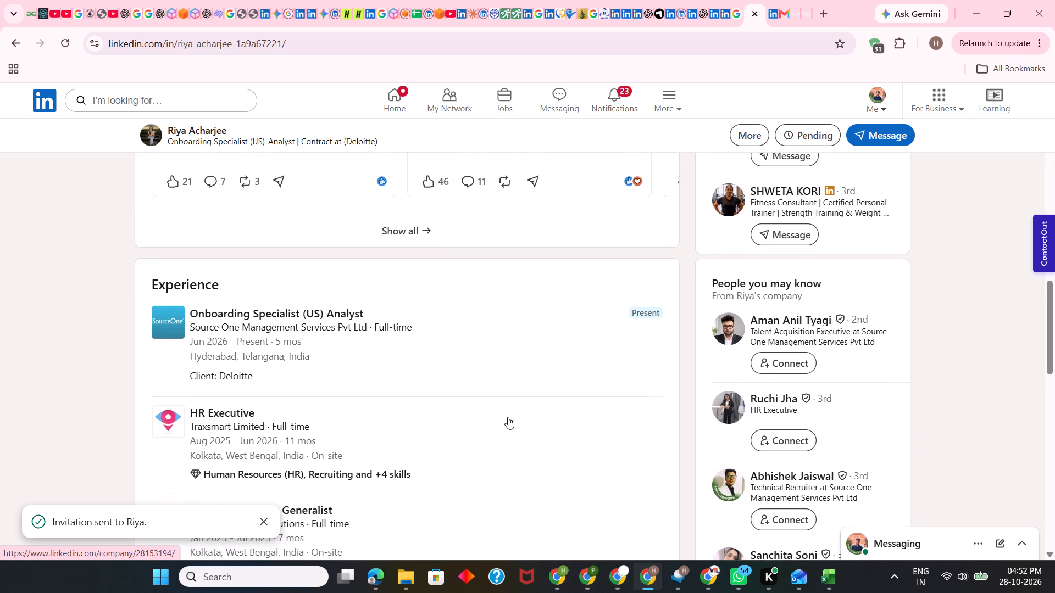
scroll(508, 417, up, 3)
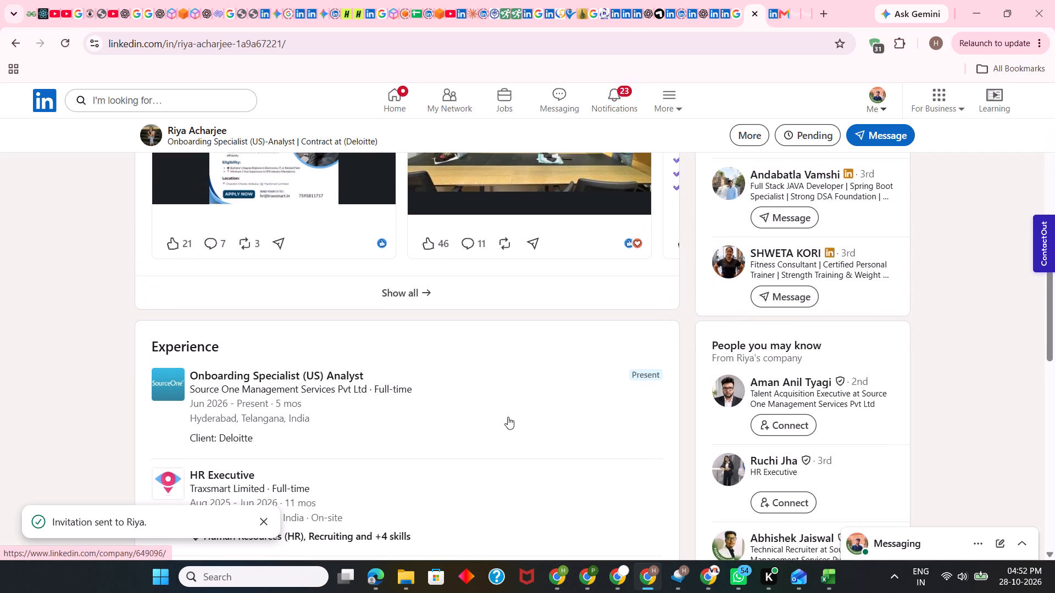
scroll(508, 417, up, 3)
scroll(508, 417, down, 4)
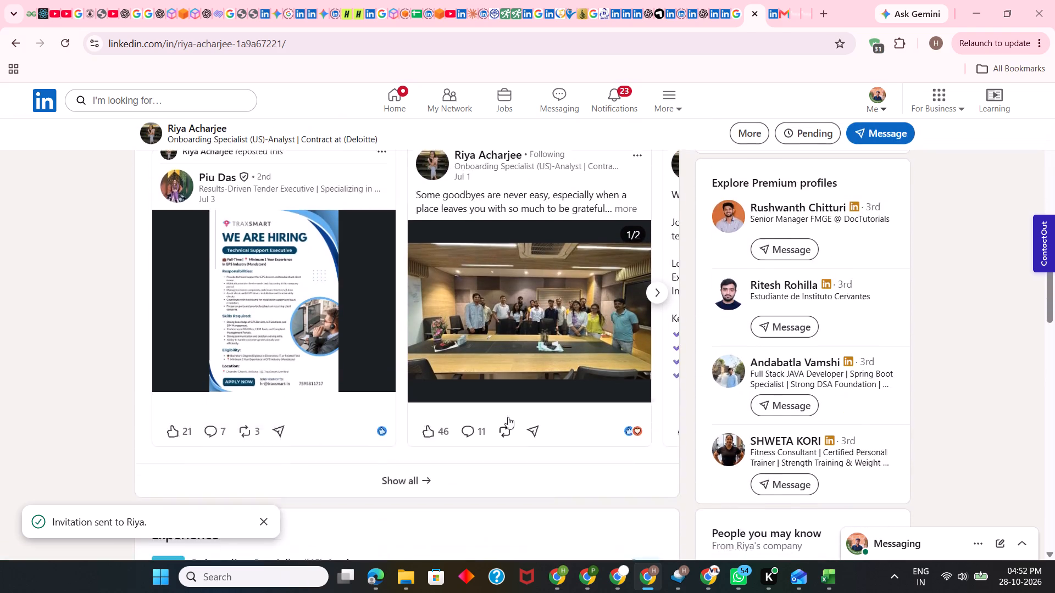
scroll(508, 417, up, 1)
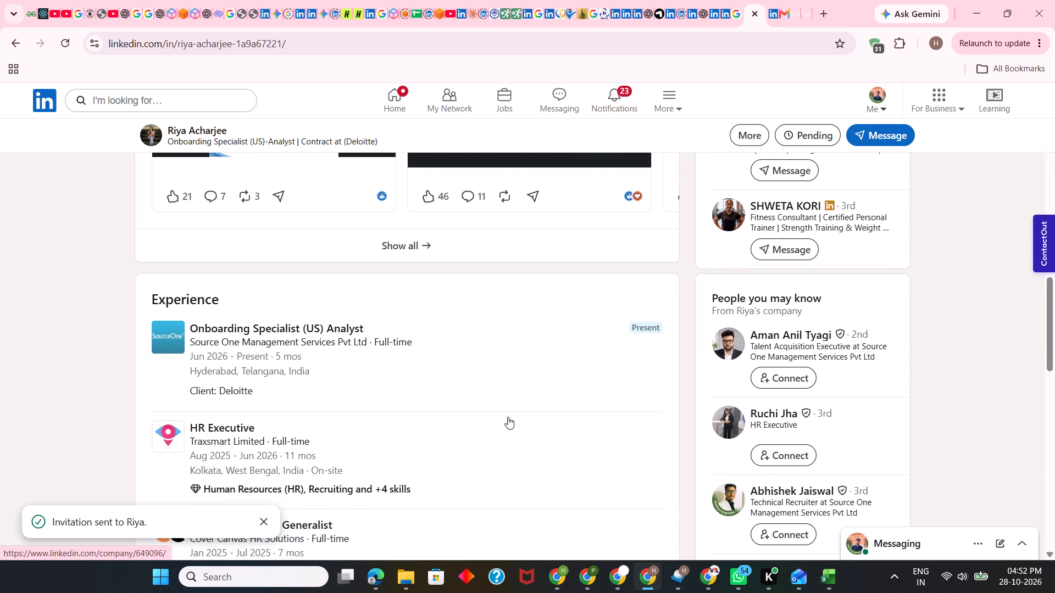
scroll(508, 417, up, 4)
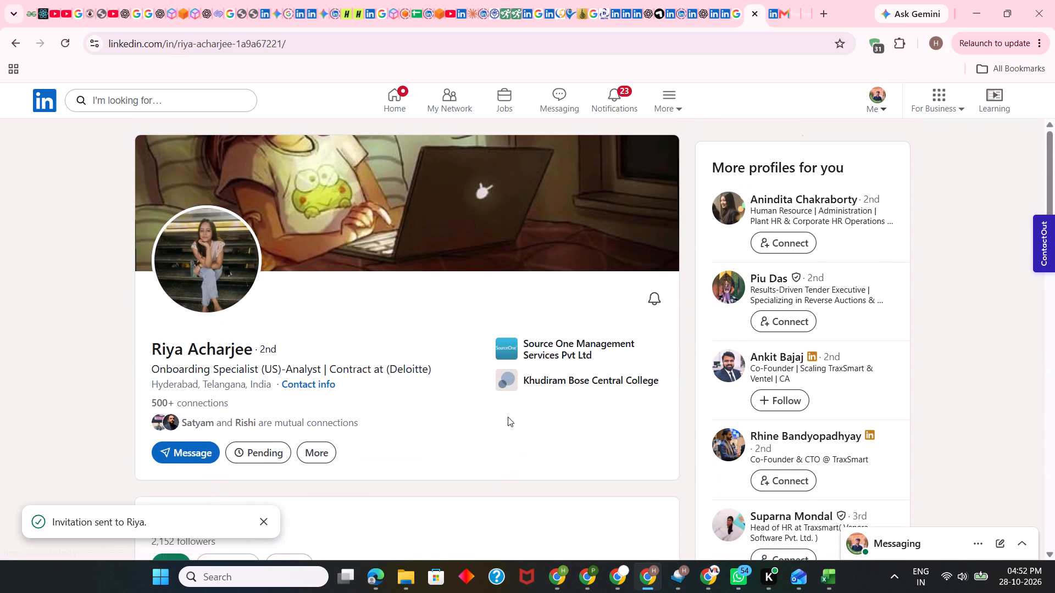
Read through the whole profile, covering work history, education, skills and interests.
scroll(508, 417, down, 3)
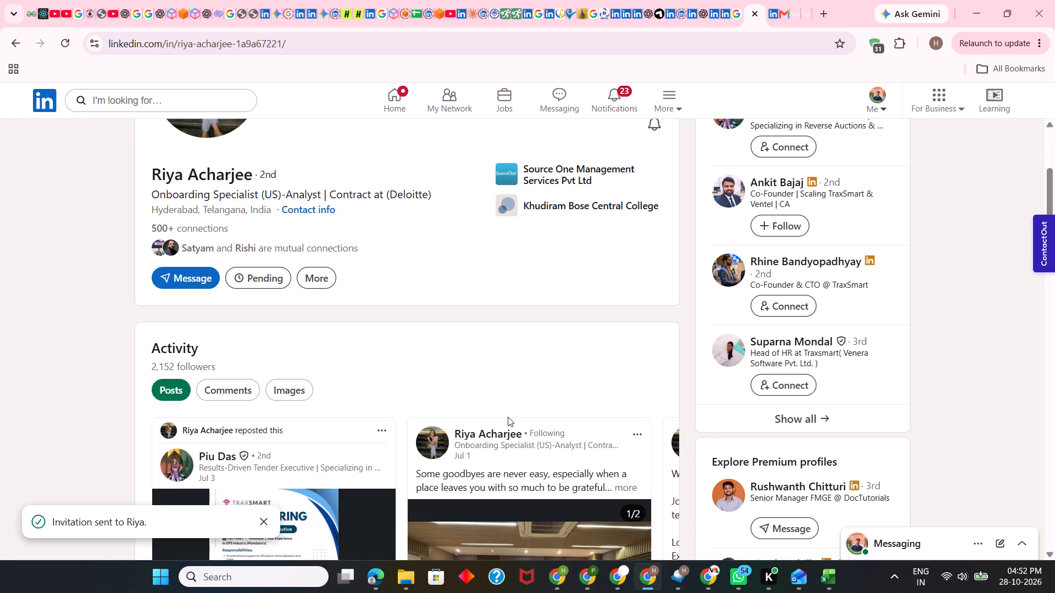
scroll(508, 417, down, 4)
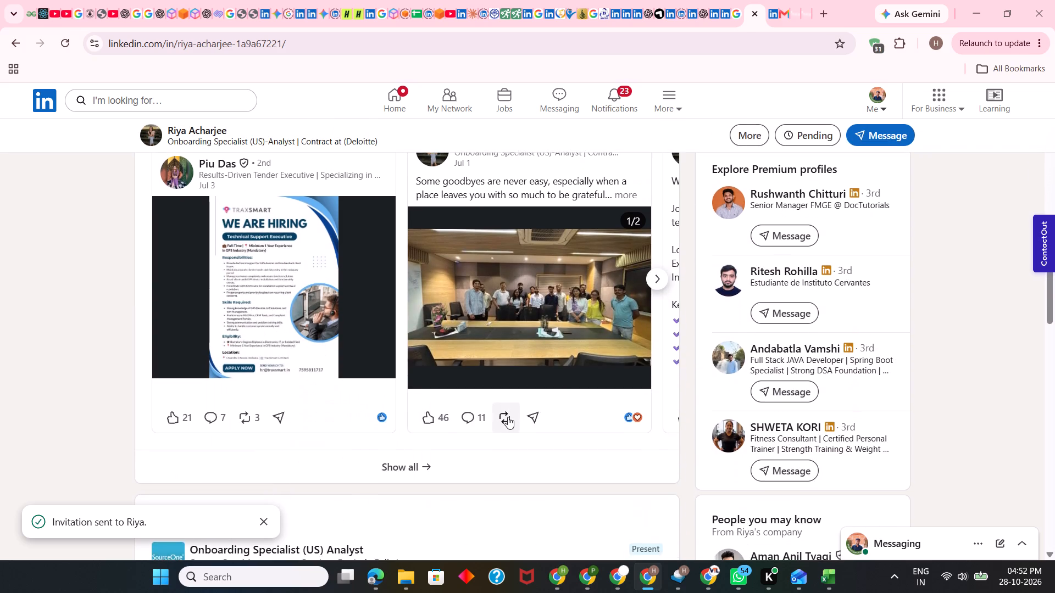
scroll(508, 417, down, 8)
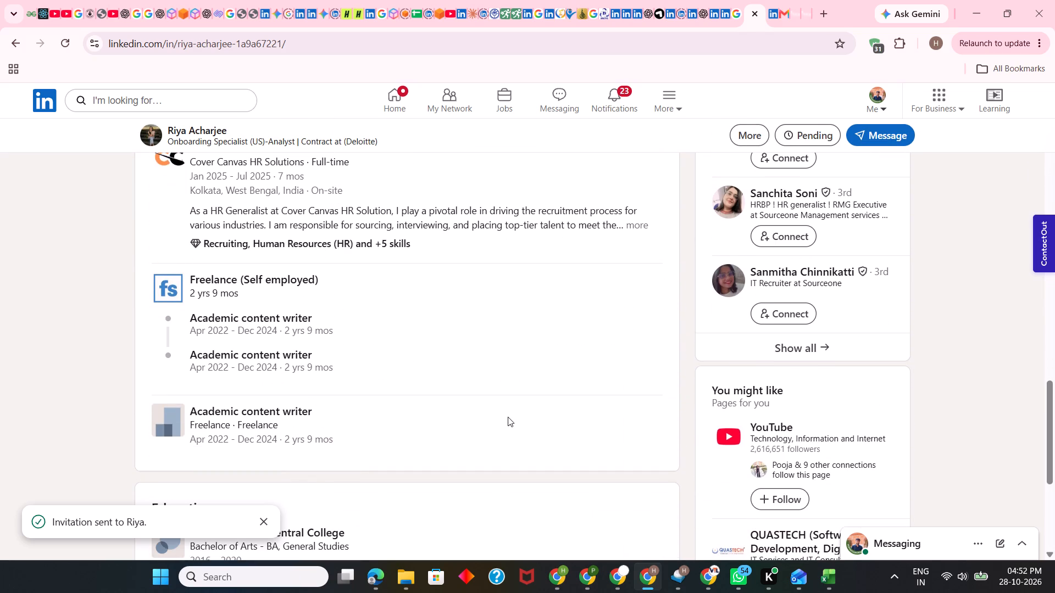
scroll(508, 417, down, 3)
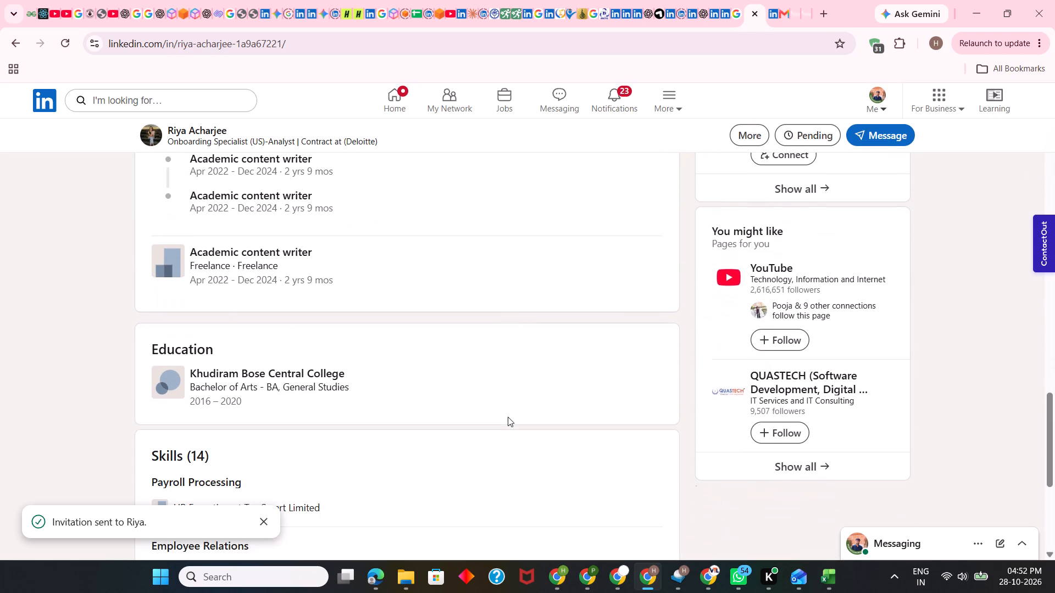
scroll(508, 417, down, 1)
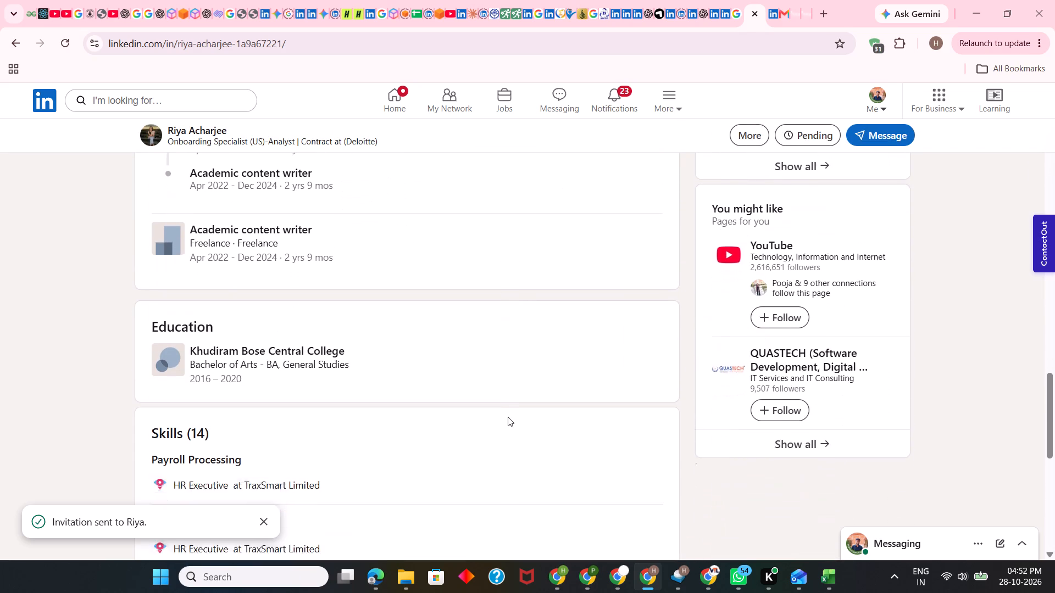
scroll(508, 417, down, 1)
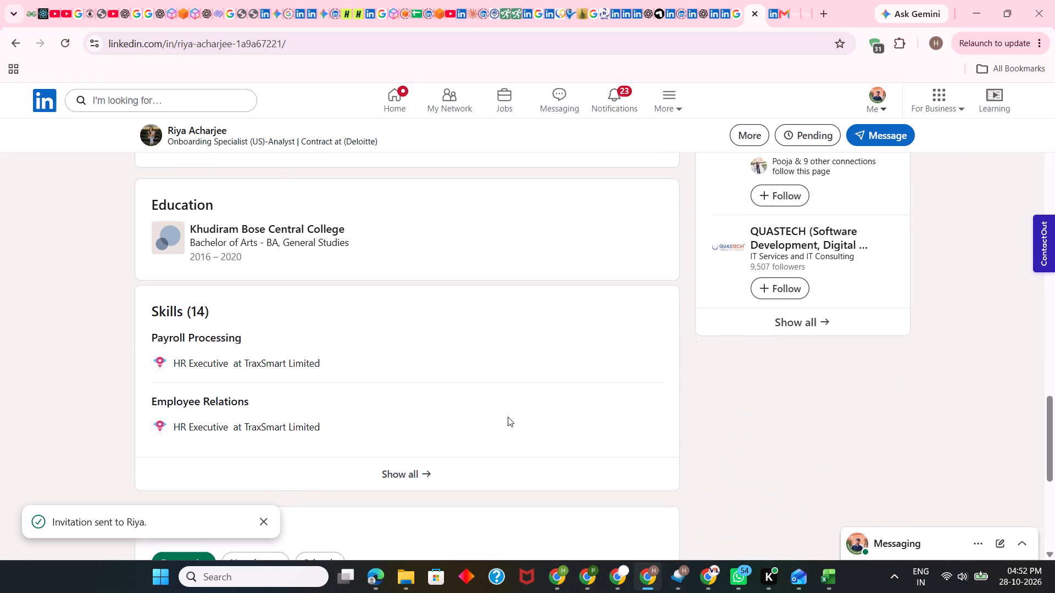
scroll(508, 417, down, 4)
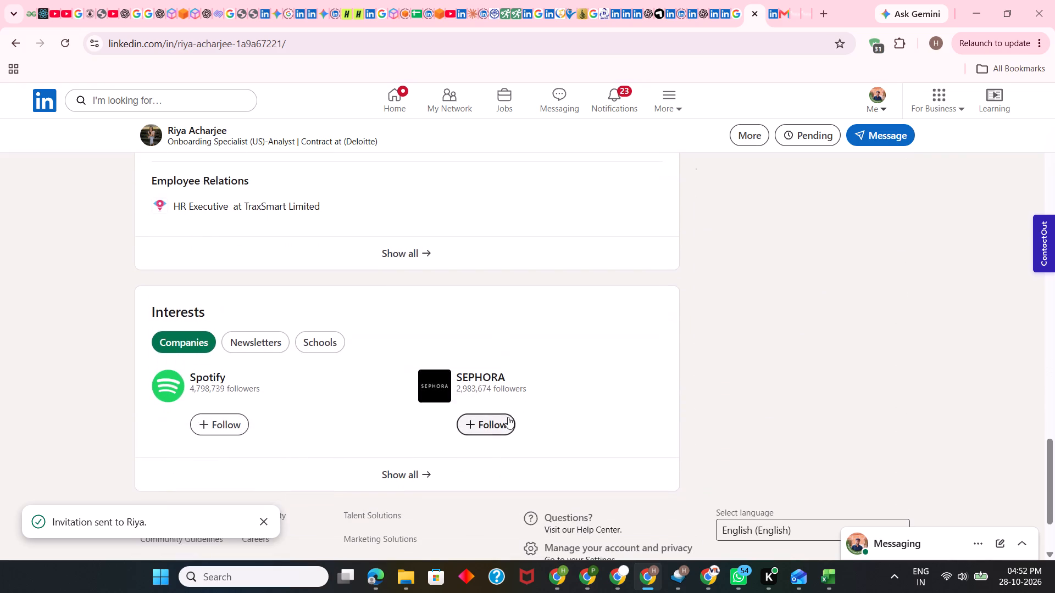
scroll(508, 417, down, 3)
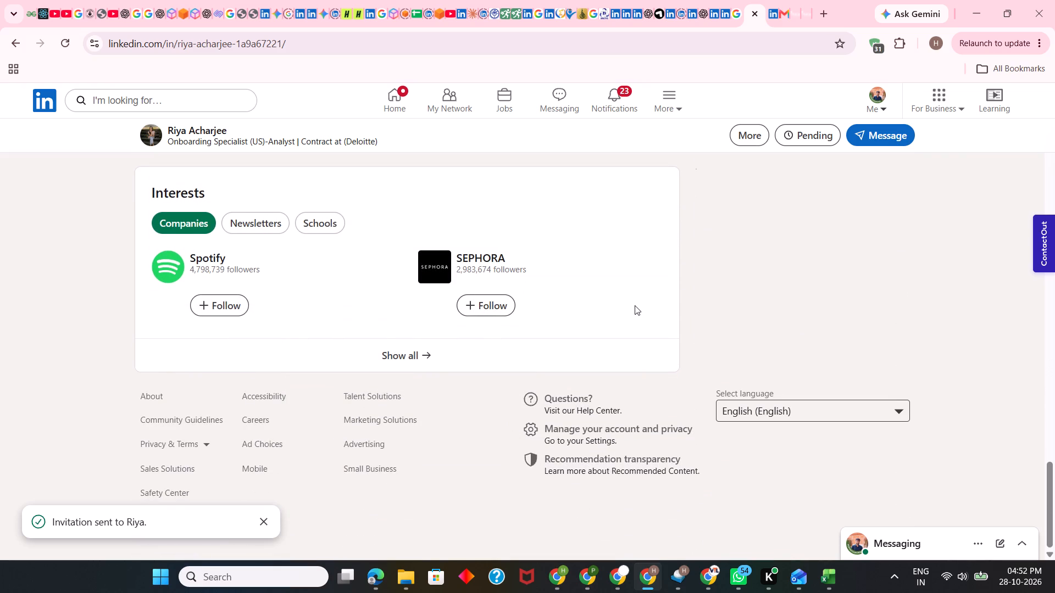
Send a connection invitation without a note to the suggested IT Recruiter at Sourceone, and dismiss the invitation notifications.
scroll(635, 305, up, 4)
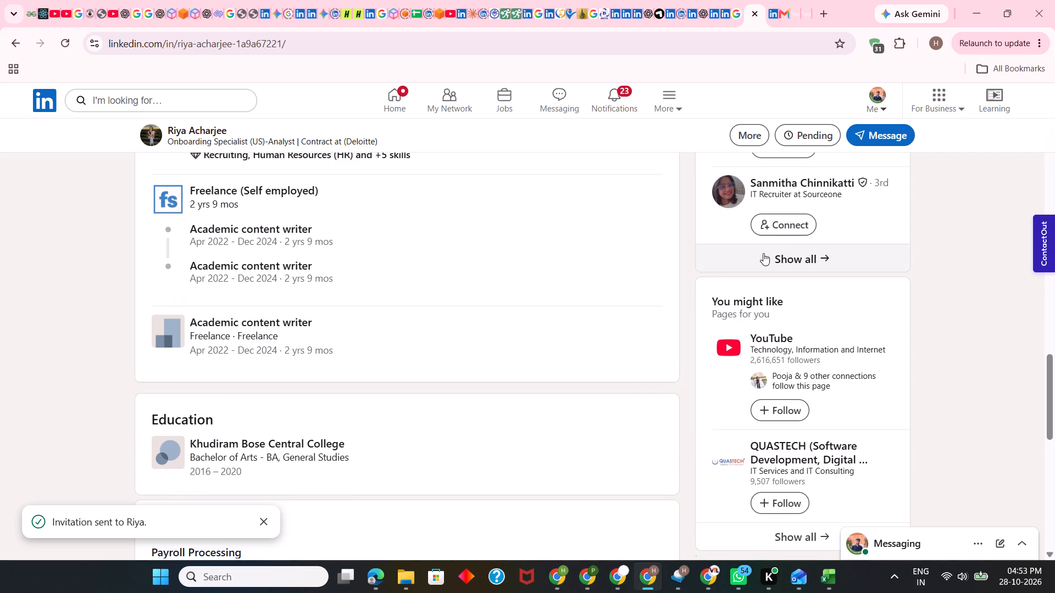
click(801, 232)
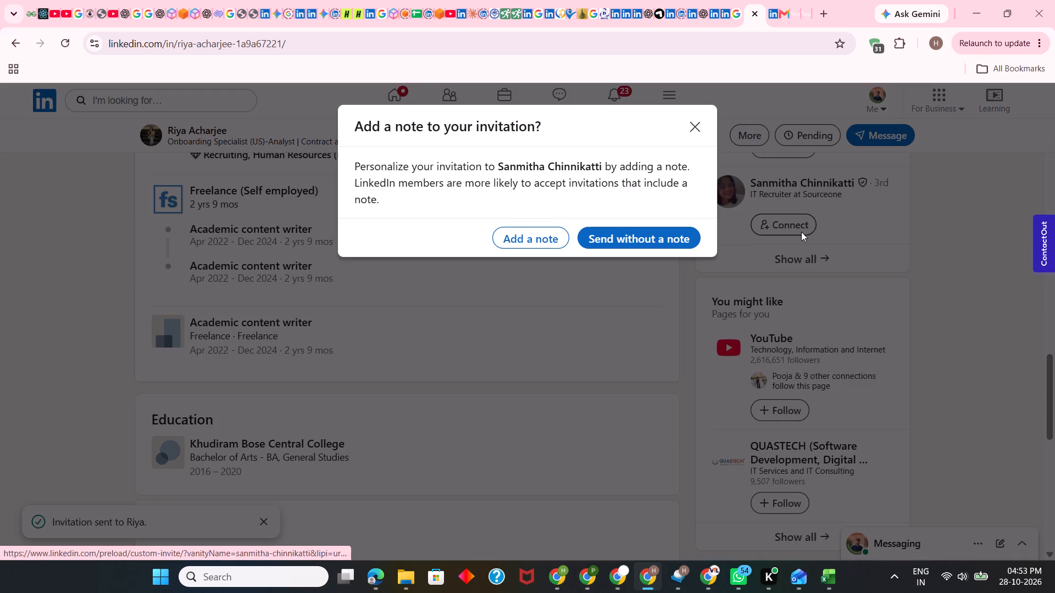
click(638, 228)
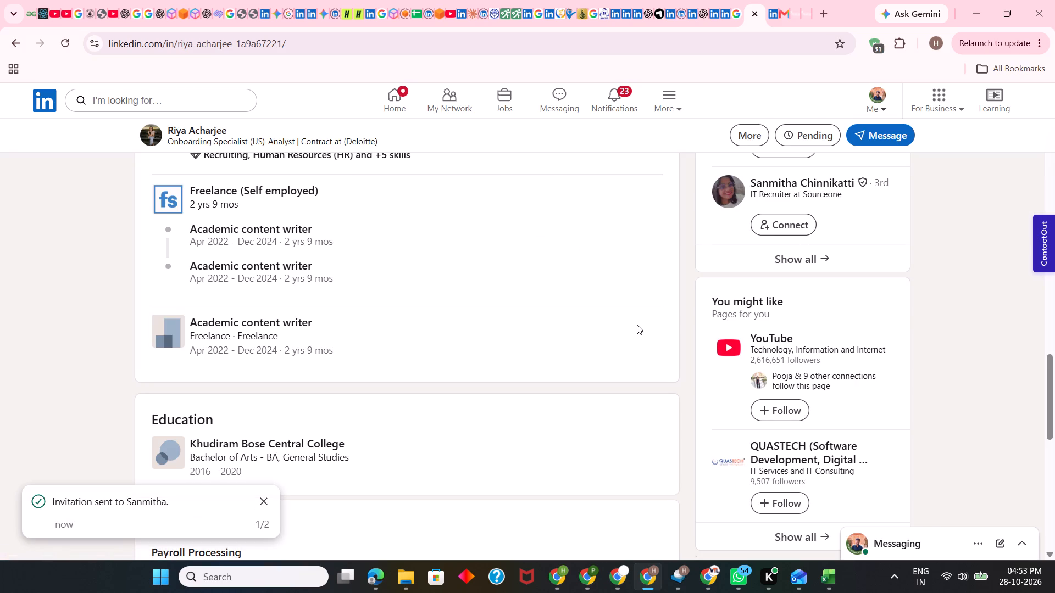
click(265, 497)
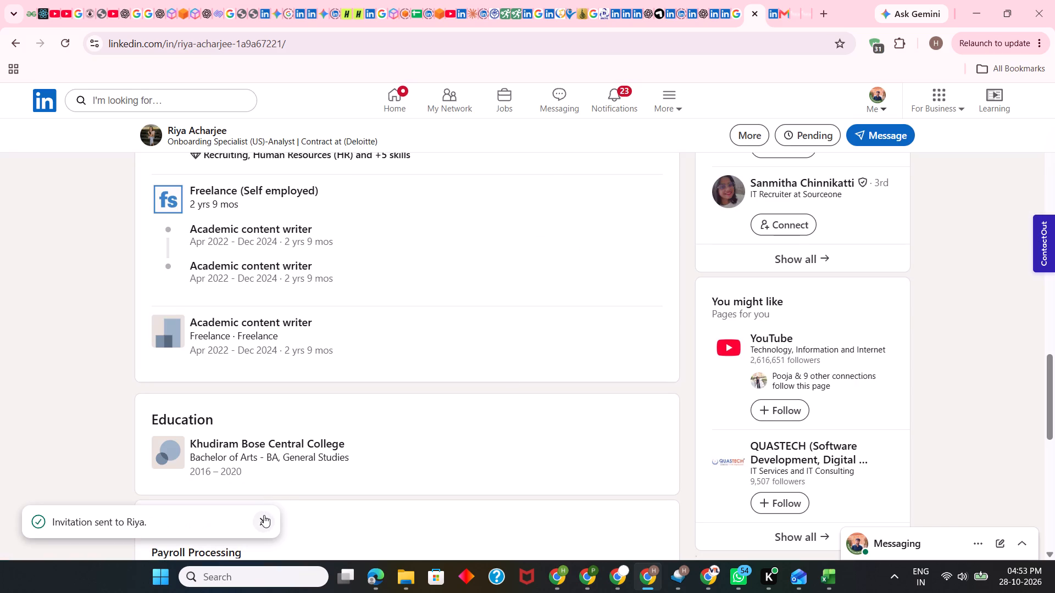
click(264, 515)
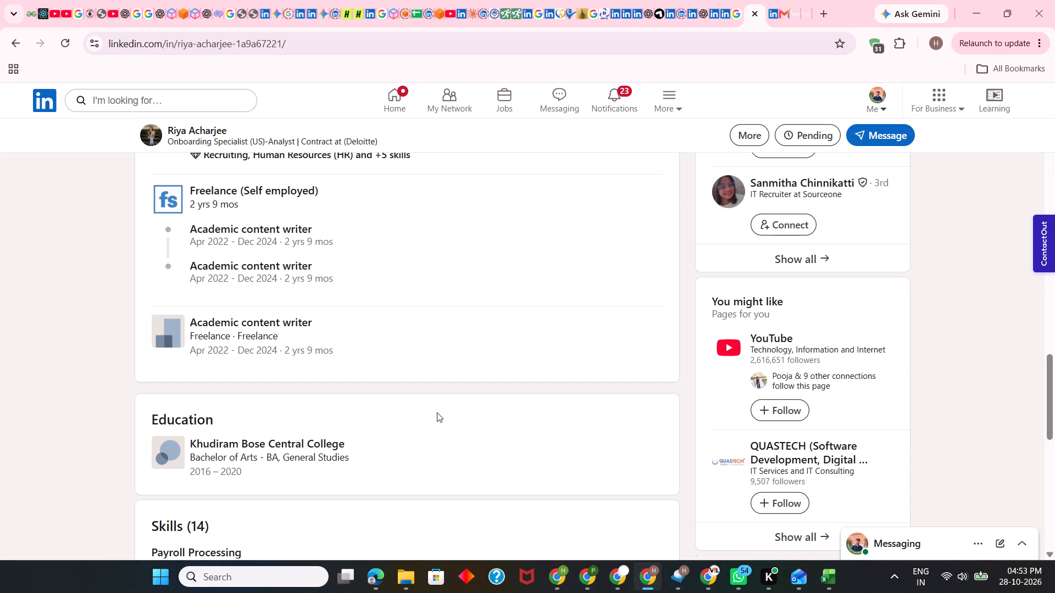
Go back to the previously viewed IT Support Engineer profile and look over its header and suggested profiles.
scroll(437, 412, up, 4)
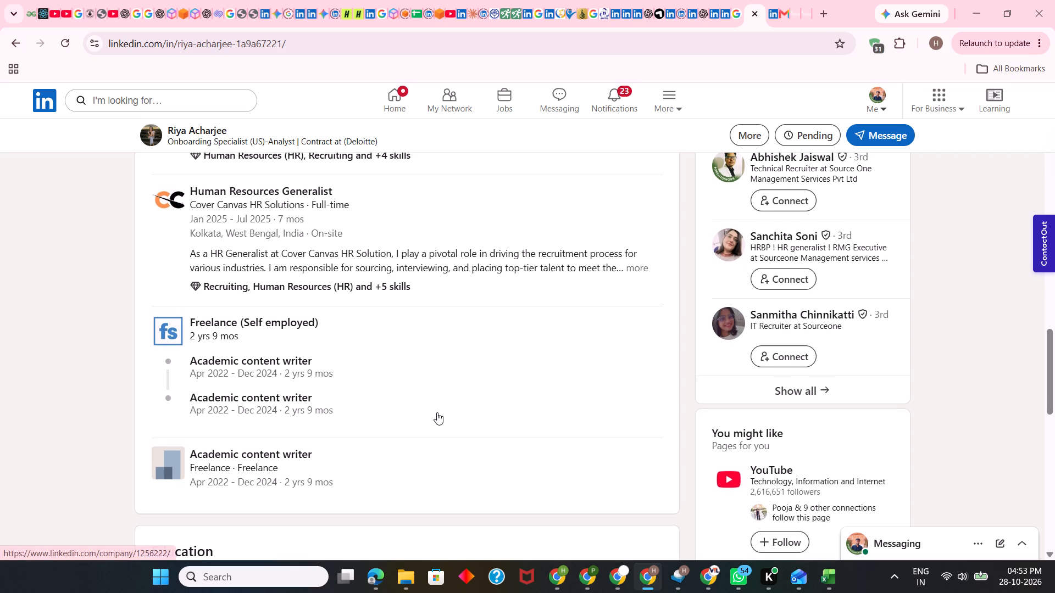
scroll(437, 412, up, 1)
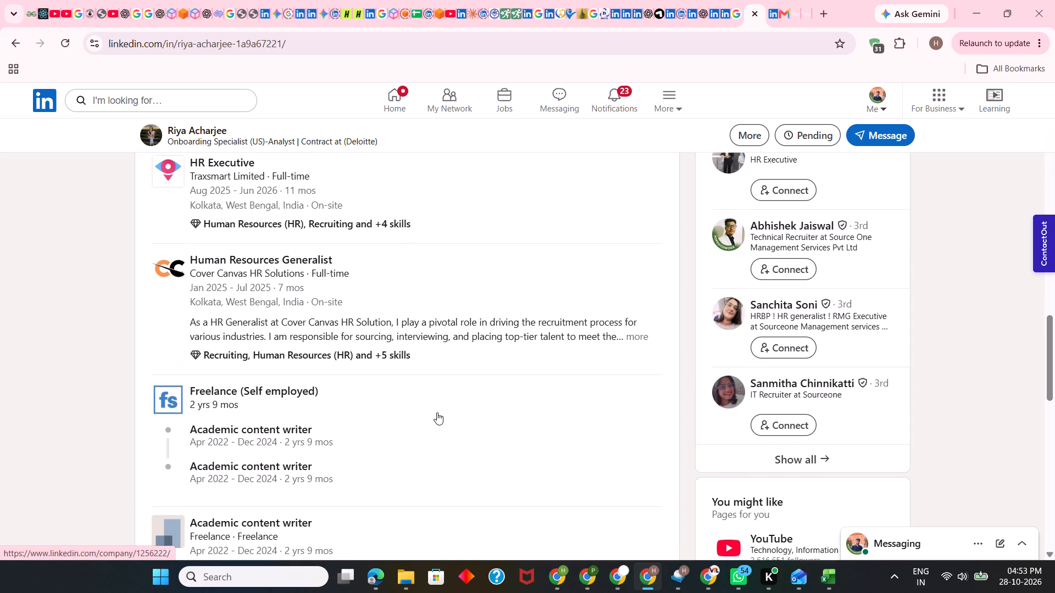
scroll(437, 412, up, 5)
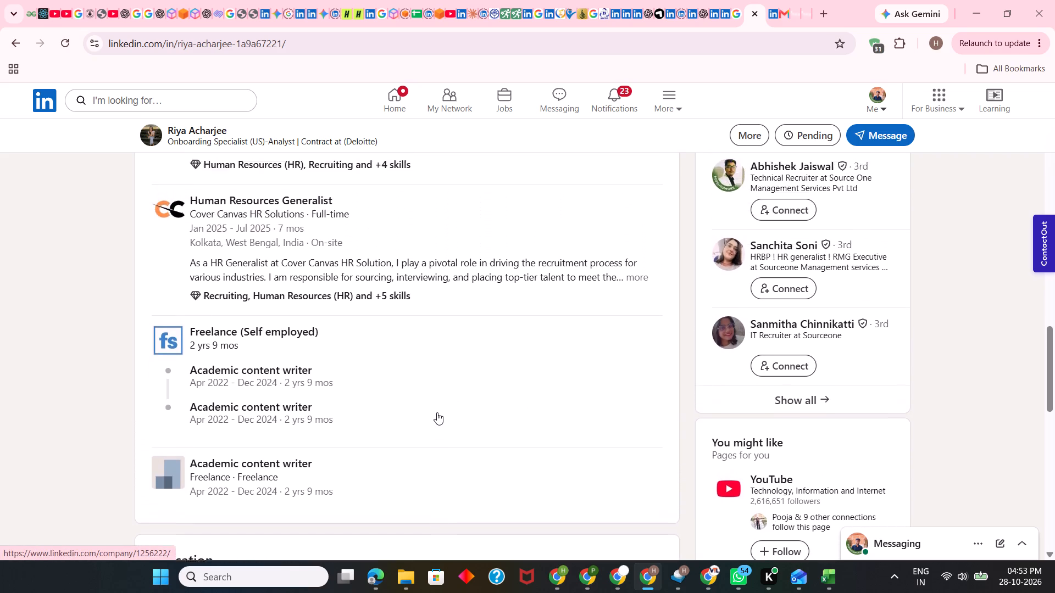
scroll(437, 412, up, 8)
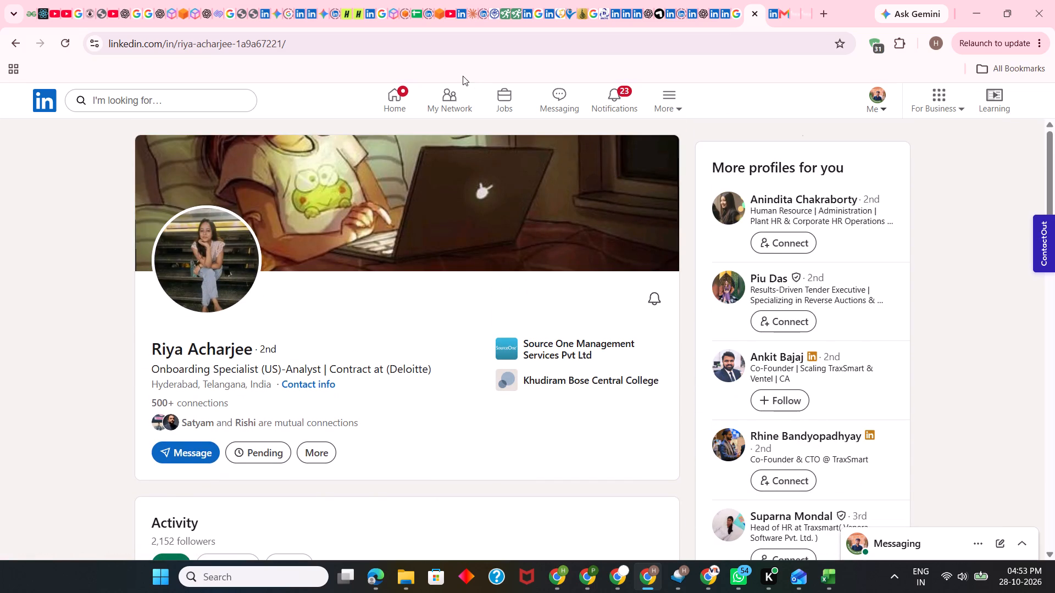
click(20, 38)
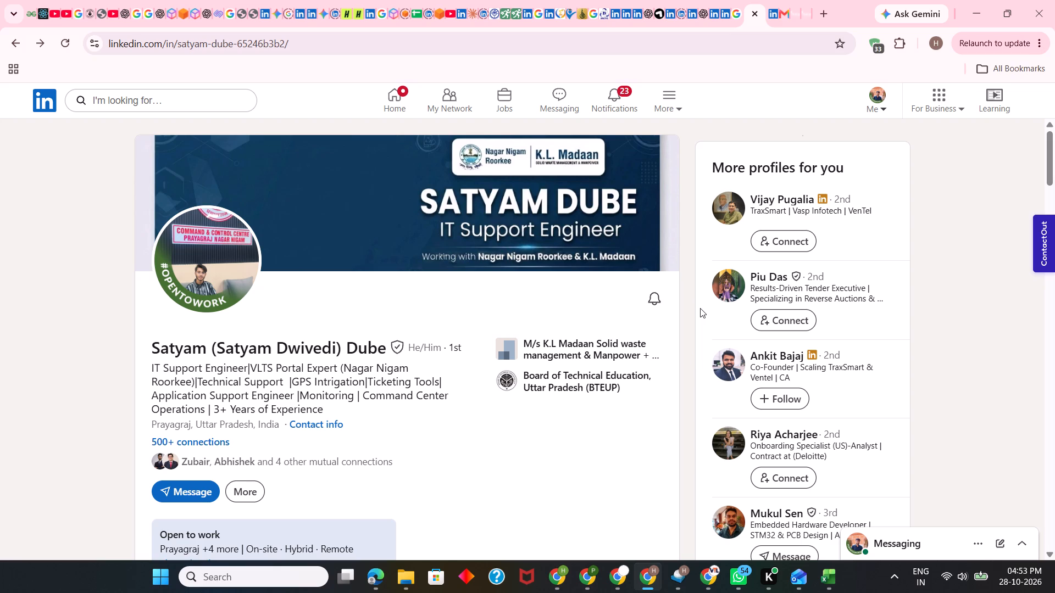
scroll(700, 308, up, 1)
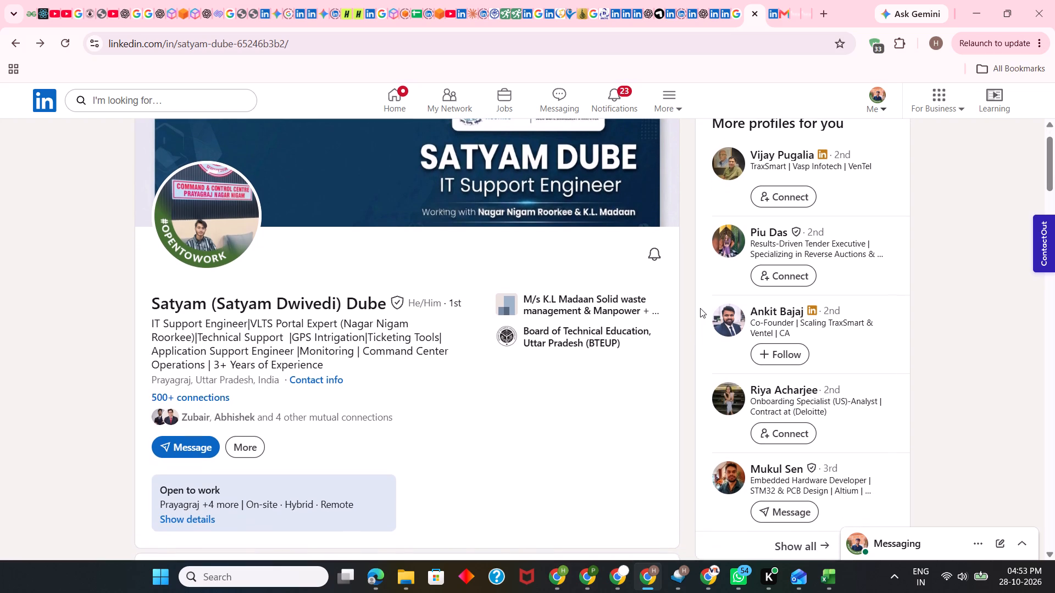
scroll(700, 308, up, 1)
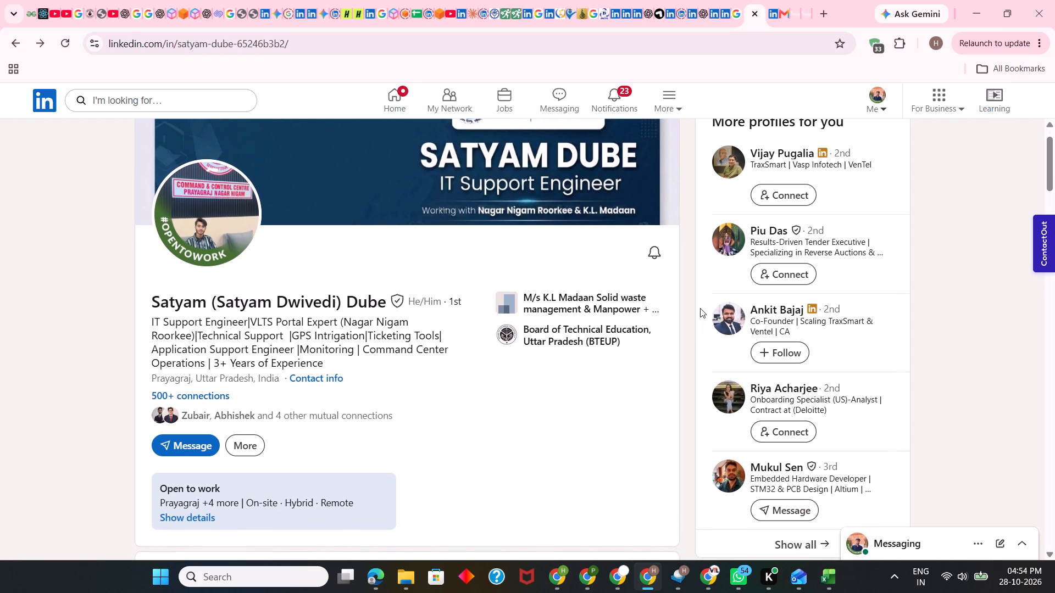
scroll(700, 308, up, 2)
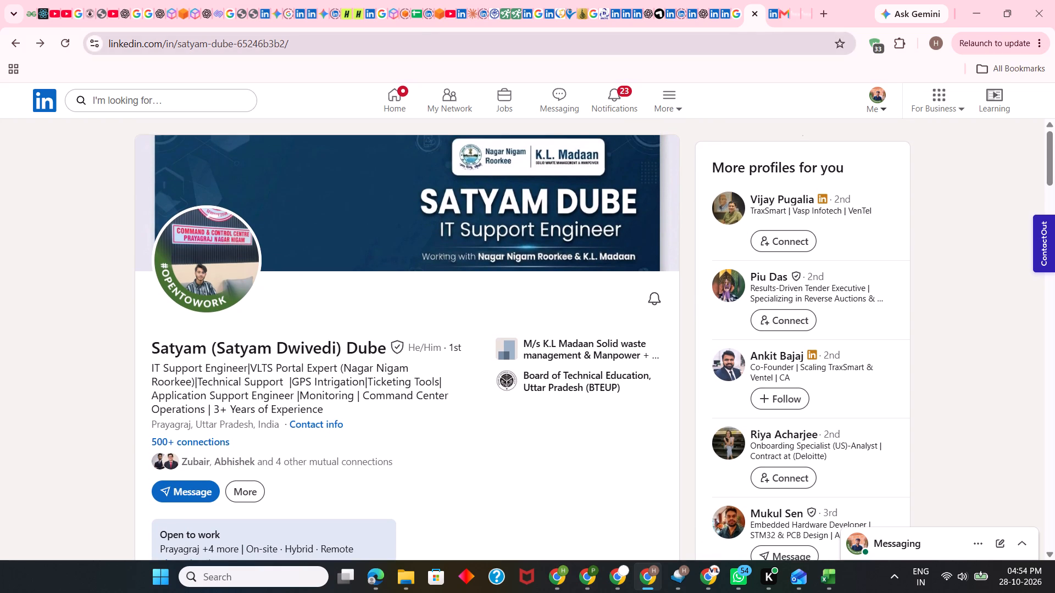
Switch to the Daily Sales Call Data spreadsheet and review the 27-10-2026 company entries back to that block's header row.
click(412, 19)
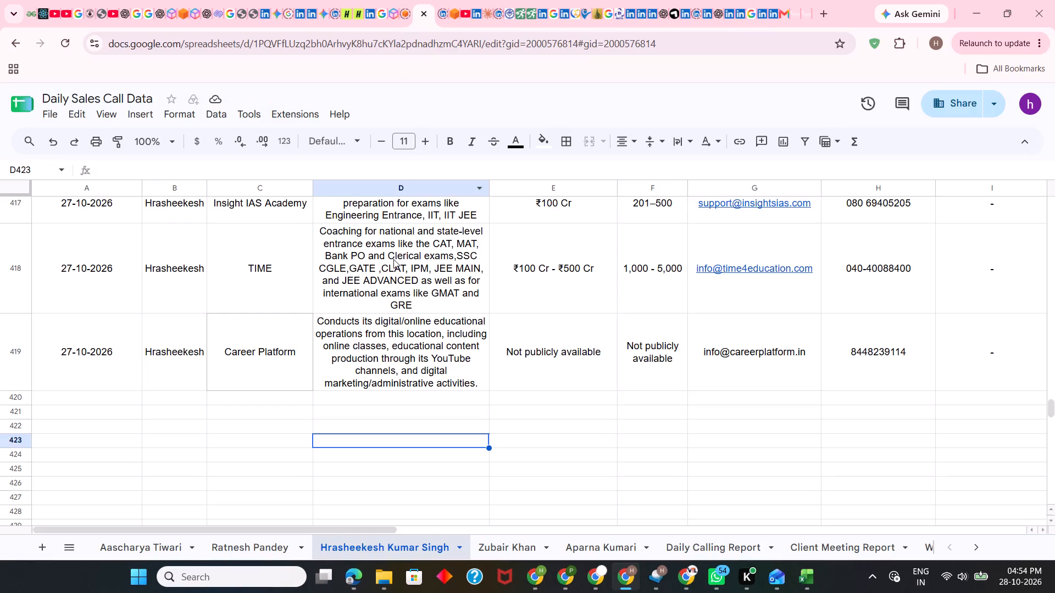
scroll(393, 259, right, 7)
scroll(102, 342, up, 5)
scroll(102, 342, down, 1)
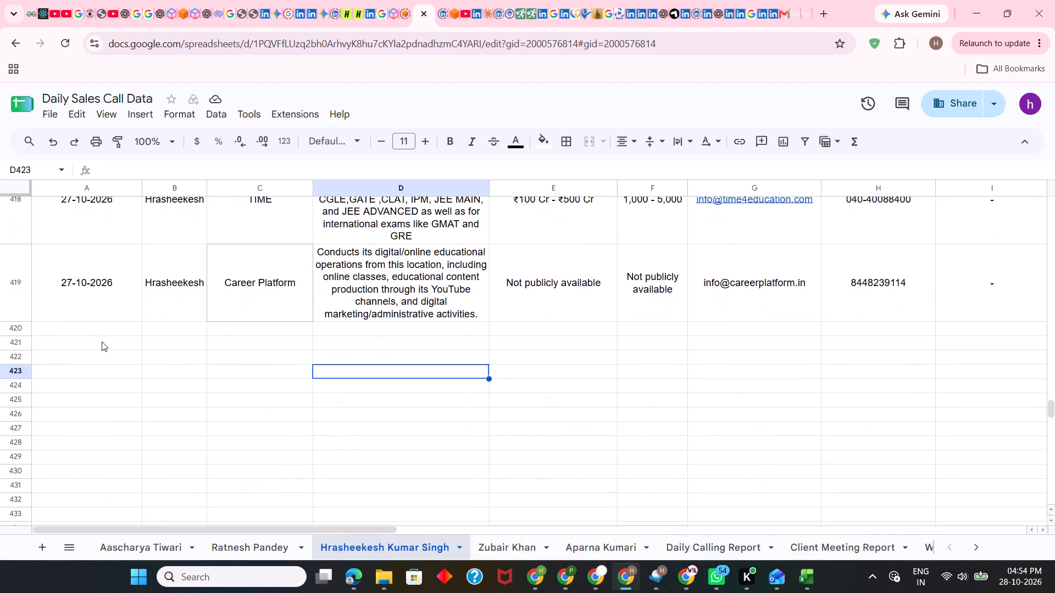
scroll(102, 342, down, 1)
scroll(102, 342, up, 4)
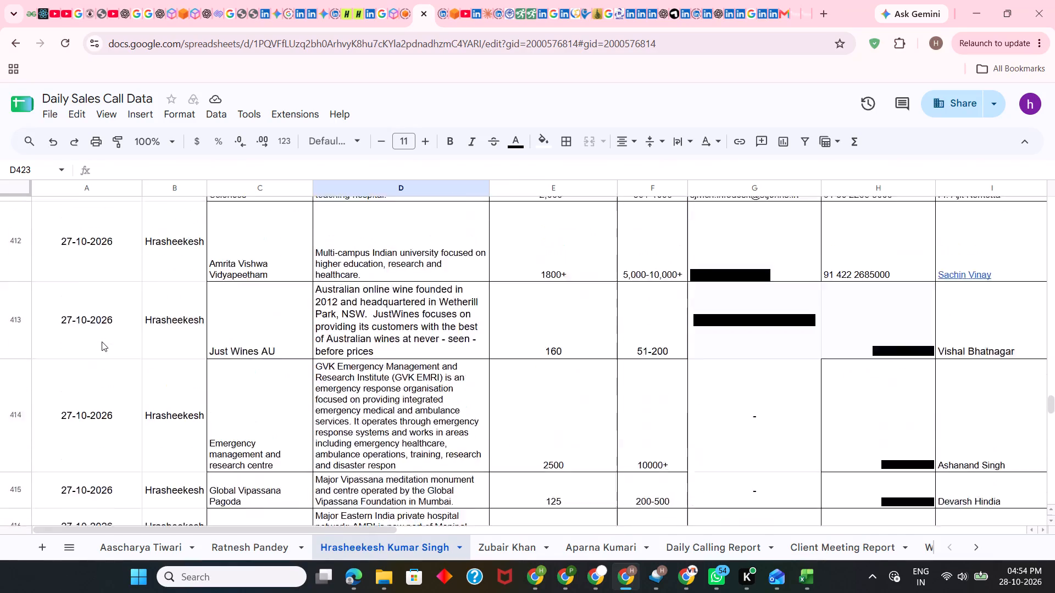
scroll(102, 342, up, 8)
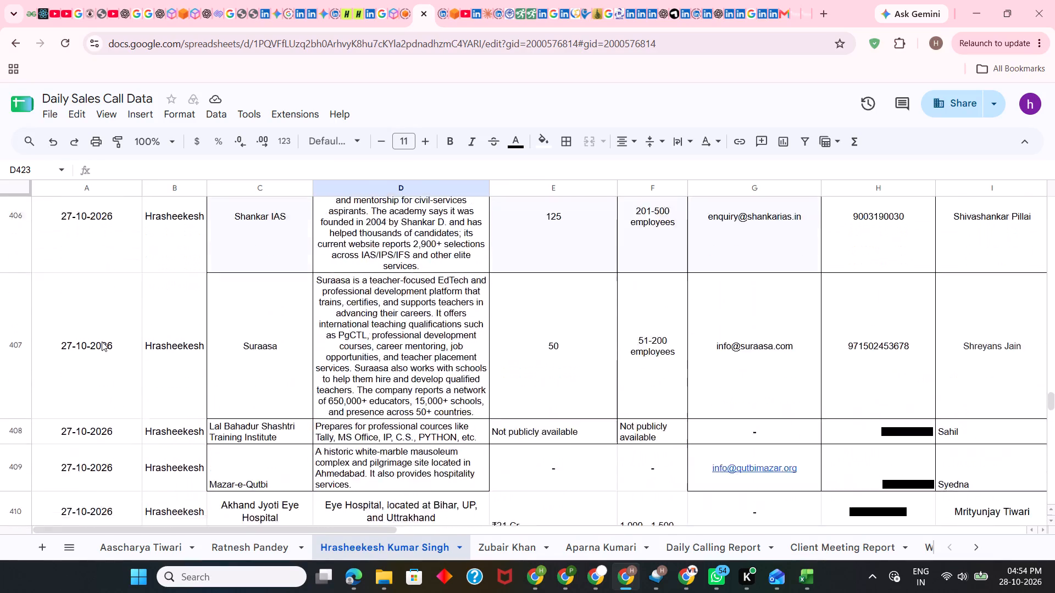
scroll(102, 342, up, 3)
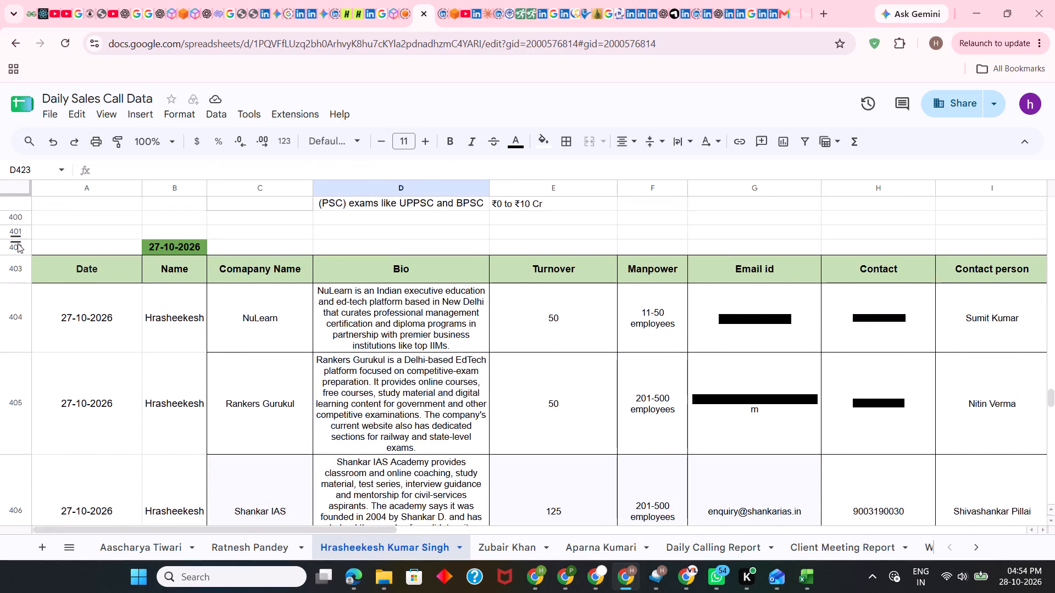
Copy the 27-10-2026 date row and column header row (rows 402–403) into the empty area starting at A423.
click(18, 243)
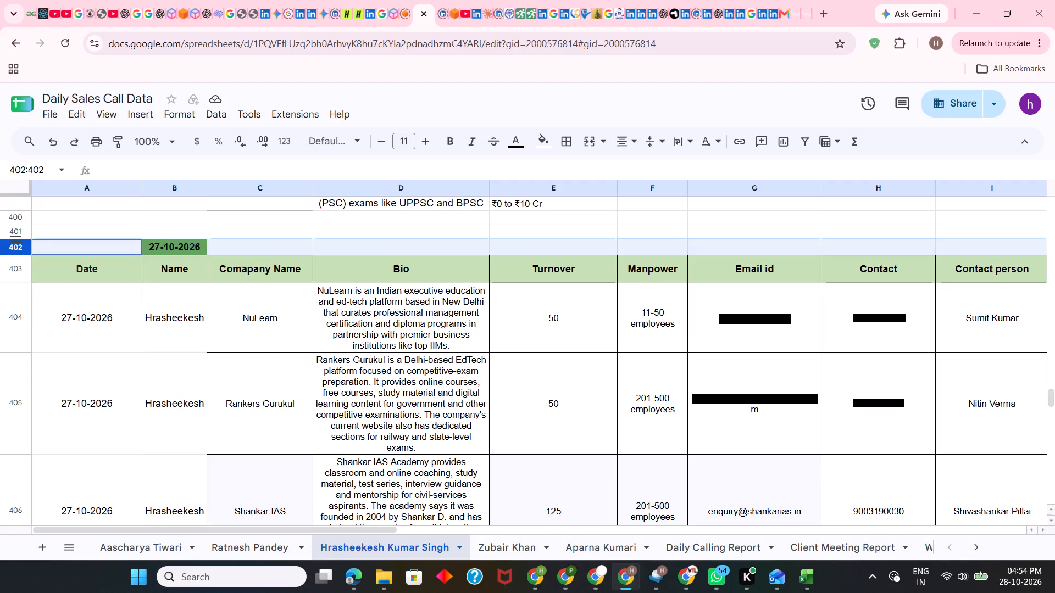
key(shift+Down)
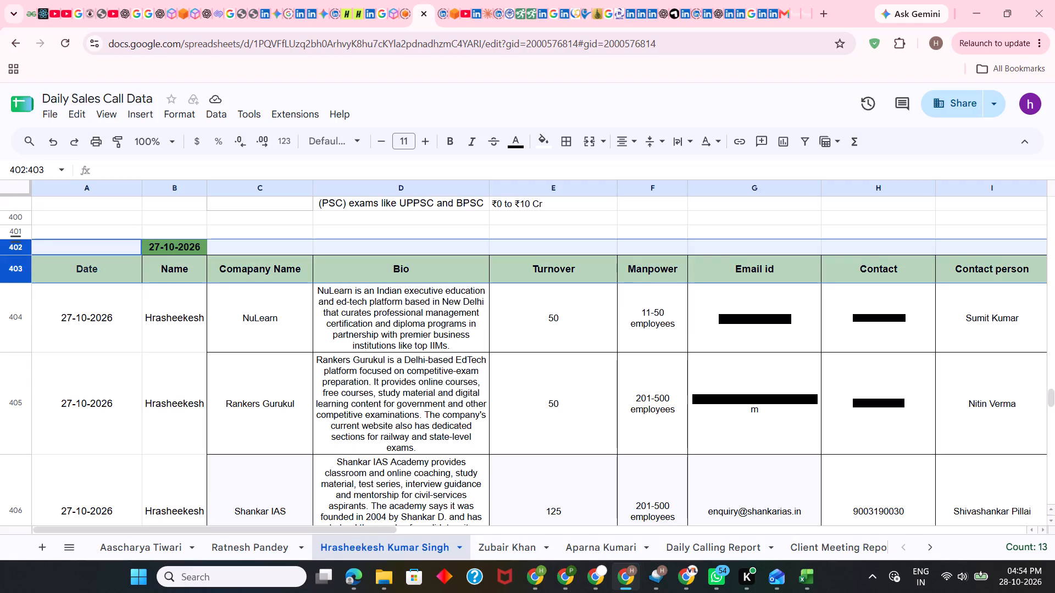
key(ctrl+c)
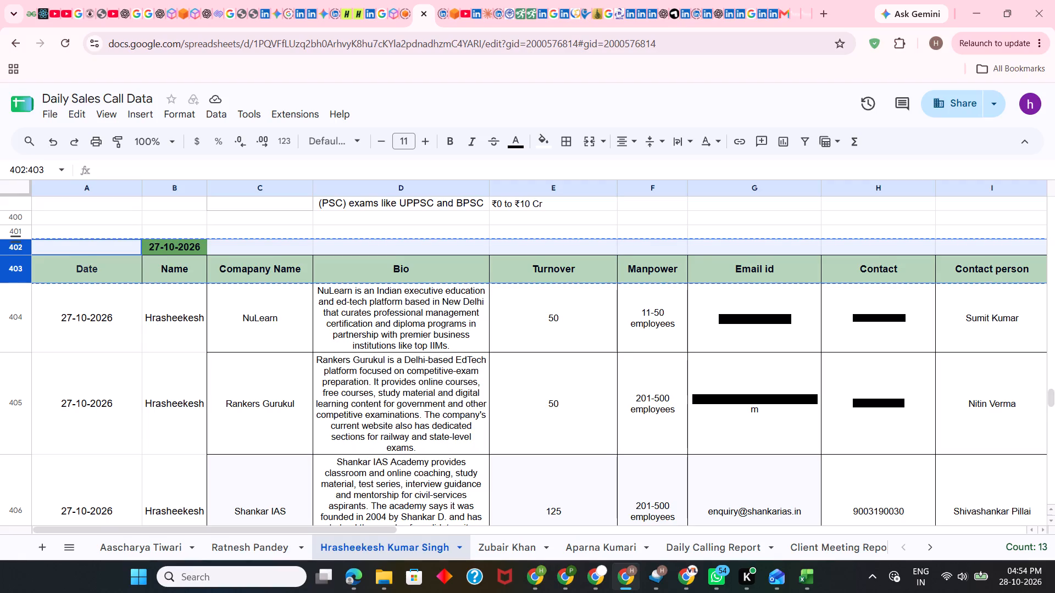
scroll(18, 243, down, 7)
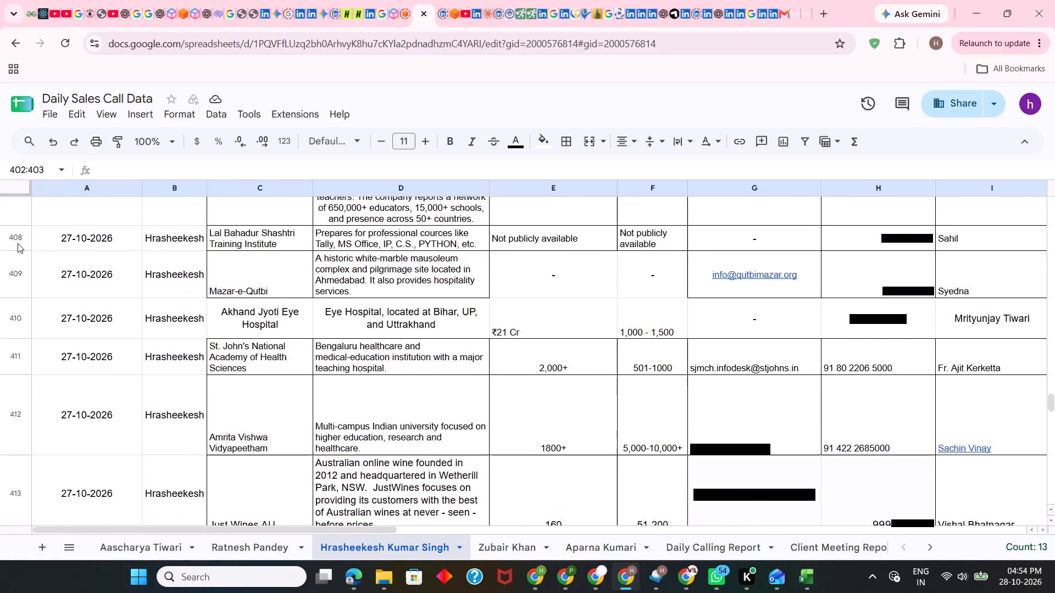
scroll(18, 243, down, 5)
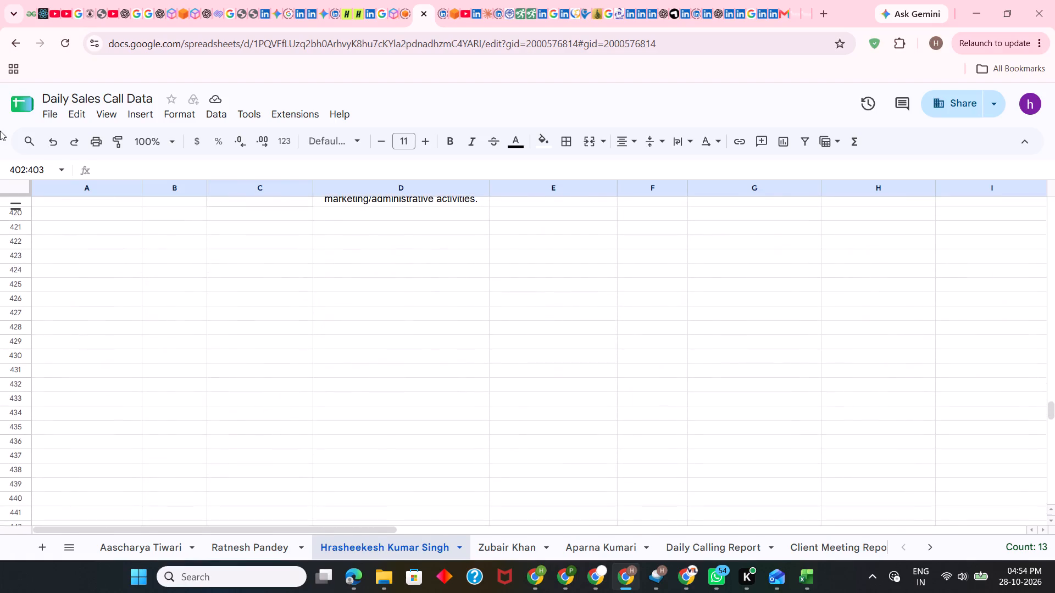
click(63, 256)
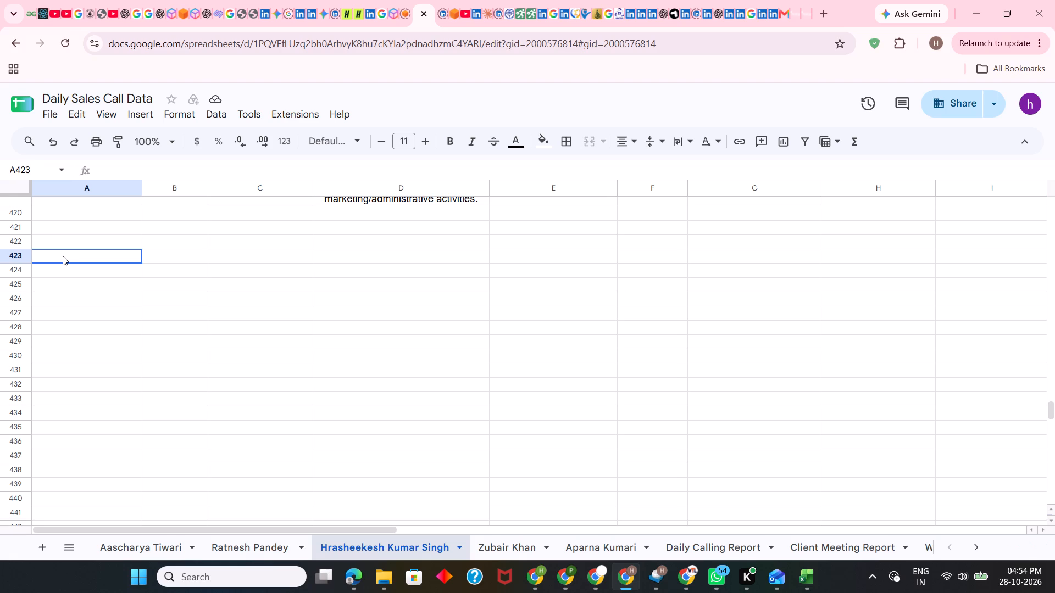
key(ctrl+v)
Change the date above the new header row, in B423, to 28-10-2026.
click(181, 256)
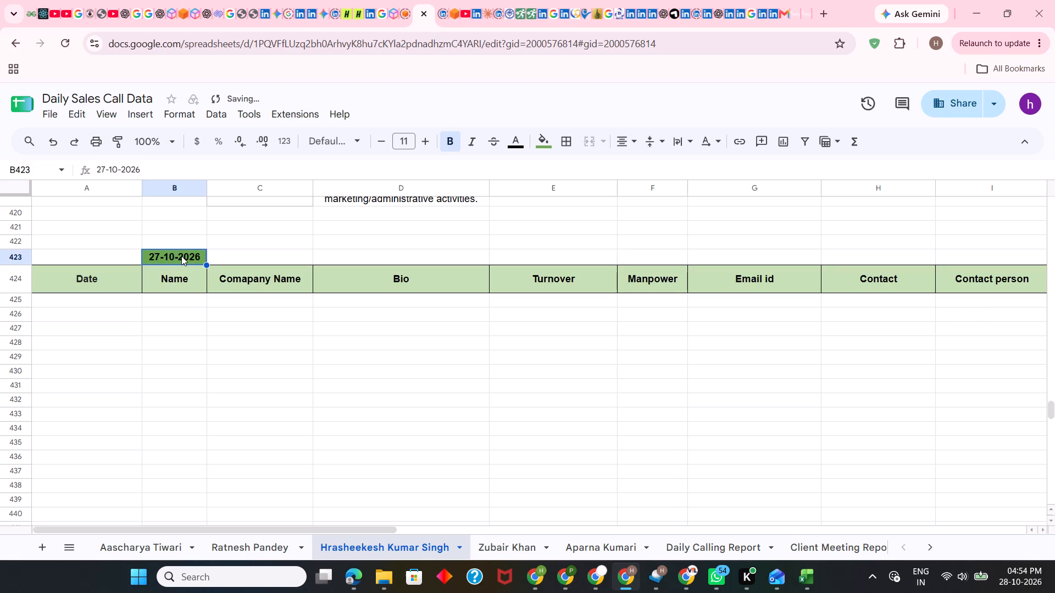
double_click(160, 256)
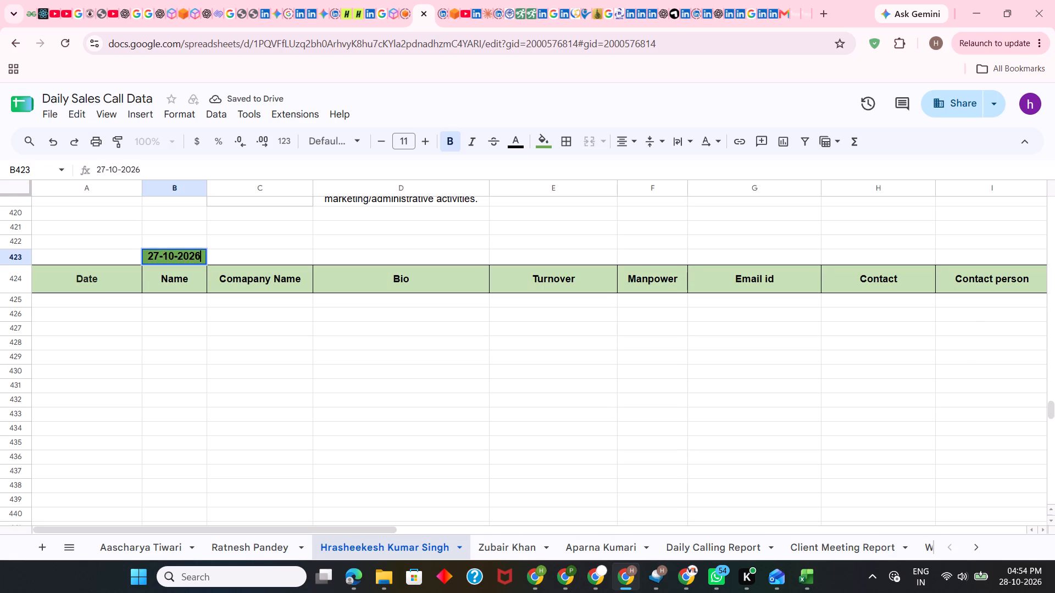
click(160, 256)
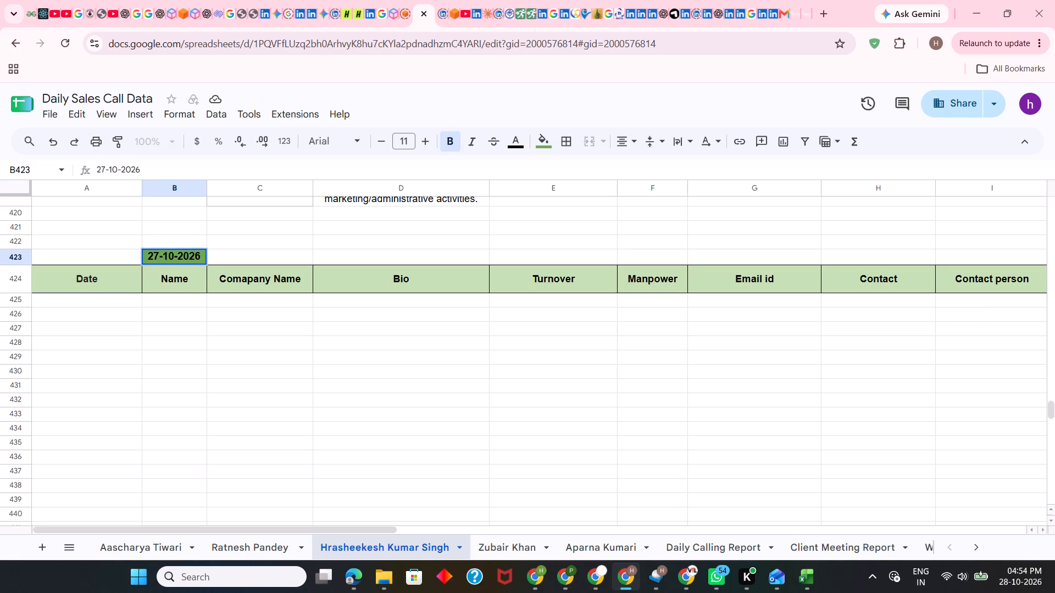
key(BackSpace)
key(8)
key(Return)
Copy the 28-10-2026 date from B423 into the Date cell A425 without its bold green formatting.
key(Up)
key(Down)
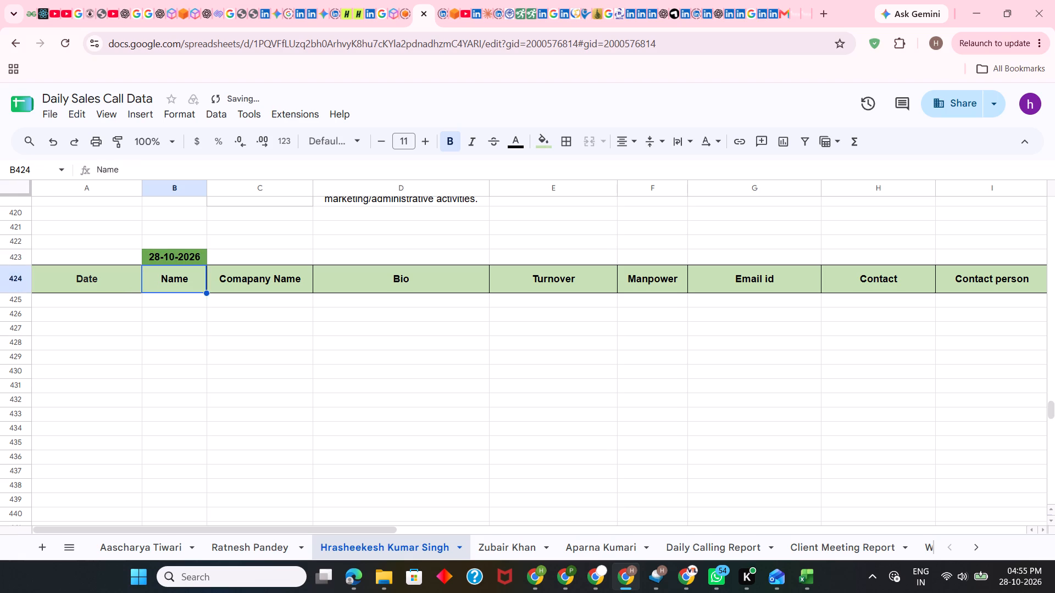
key(Up)
key(ctrl+c)
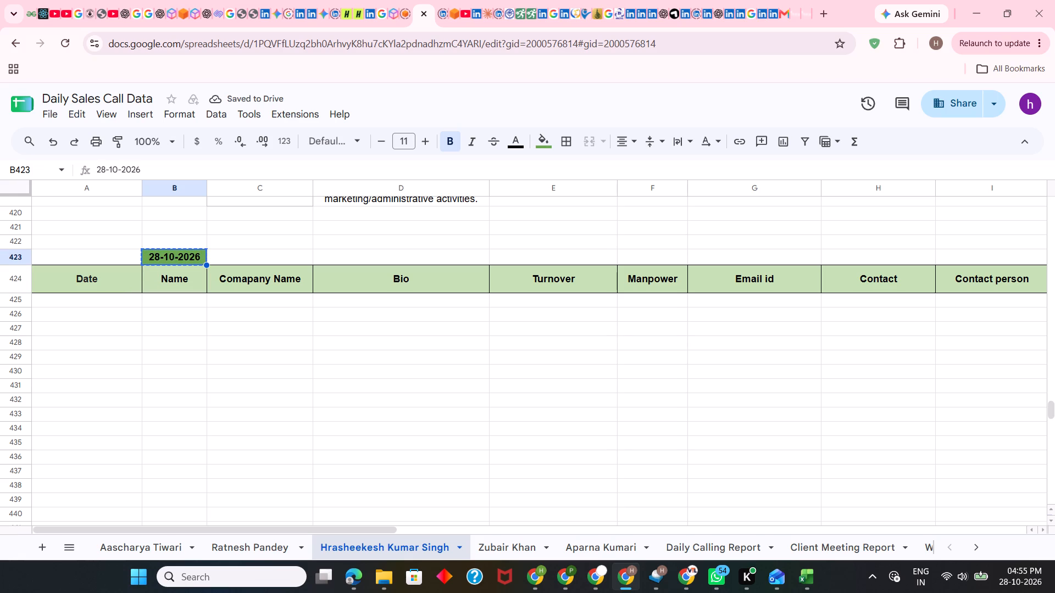
key(Down)
key(Down)
key(Left)
key(Left)
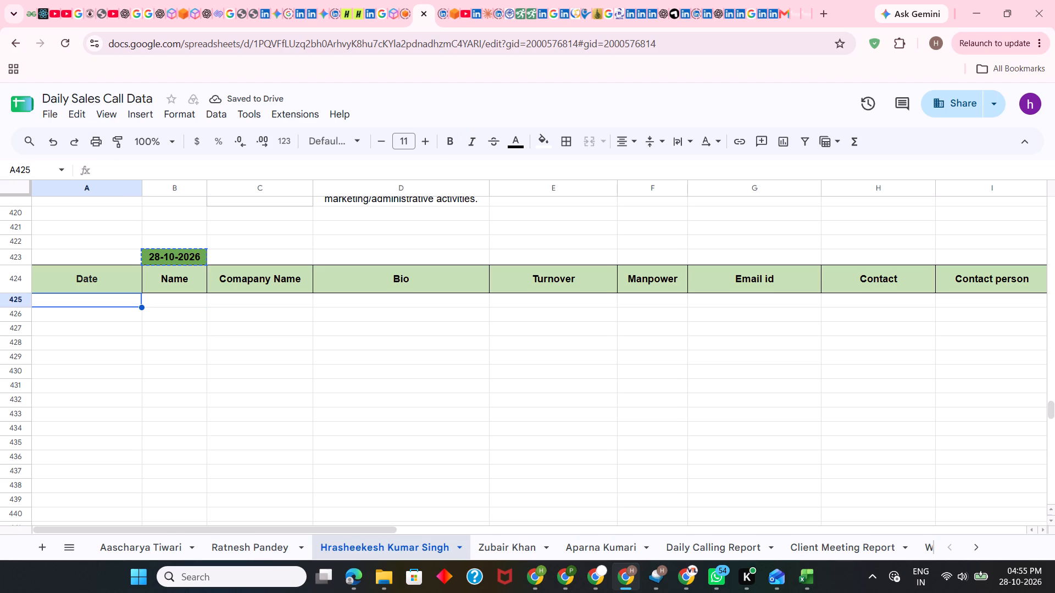
key(ctrl+v)
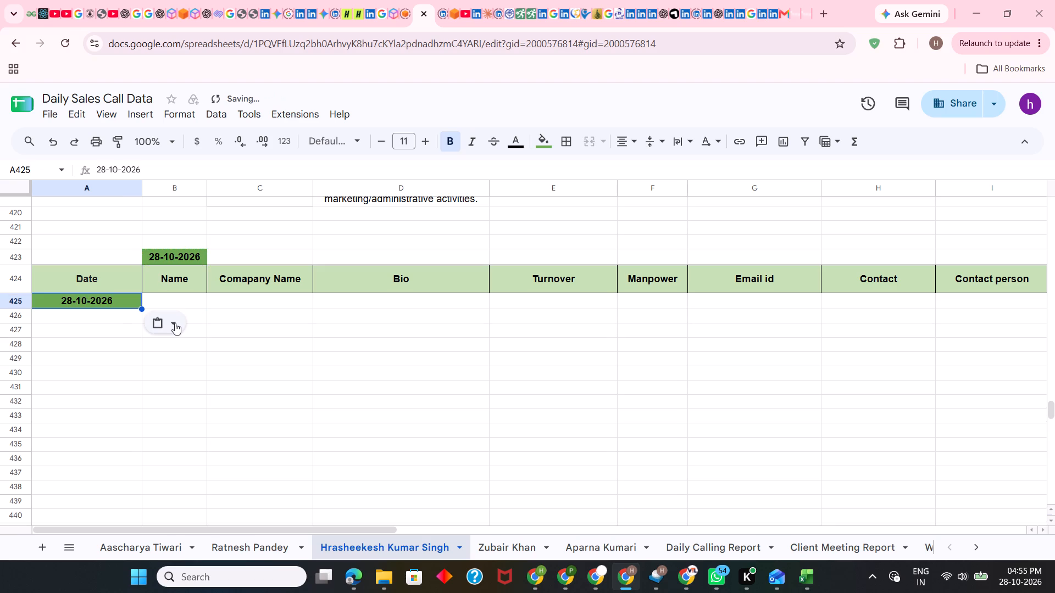
click(175, 323)
click(185, 344)
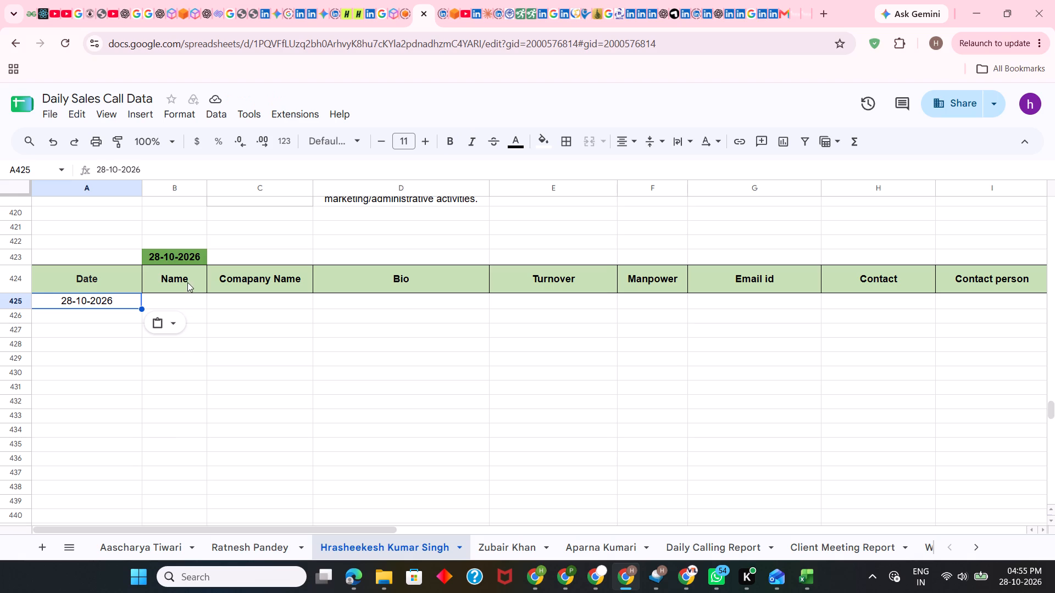
Copy the Name entry from the Career Platform row into the Name cell B425.
scroll(193, 256, up, 1)
click(191, 233)
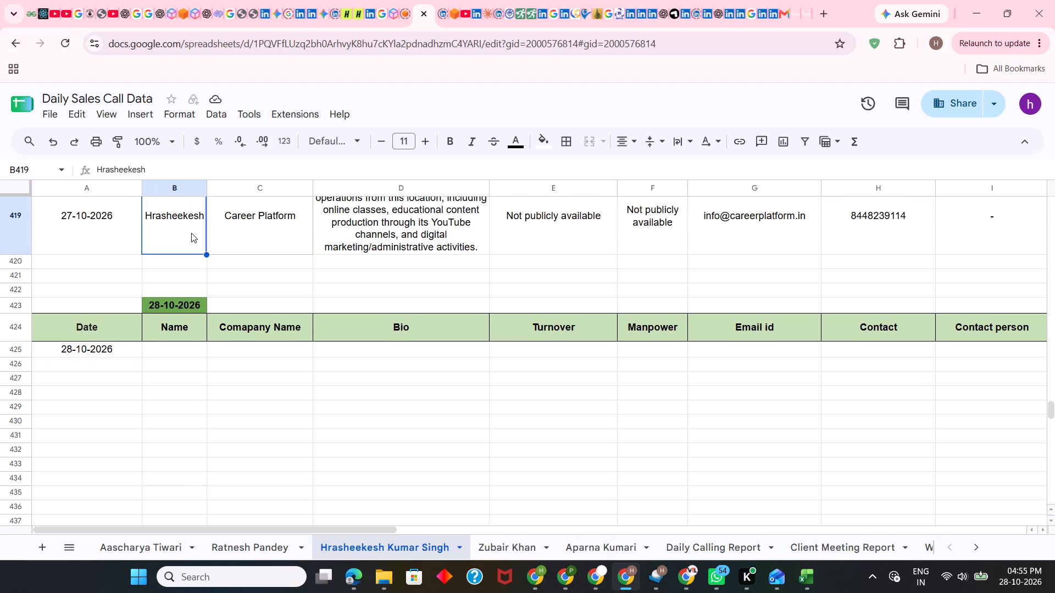
key(ctrl+c)
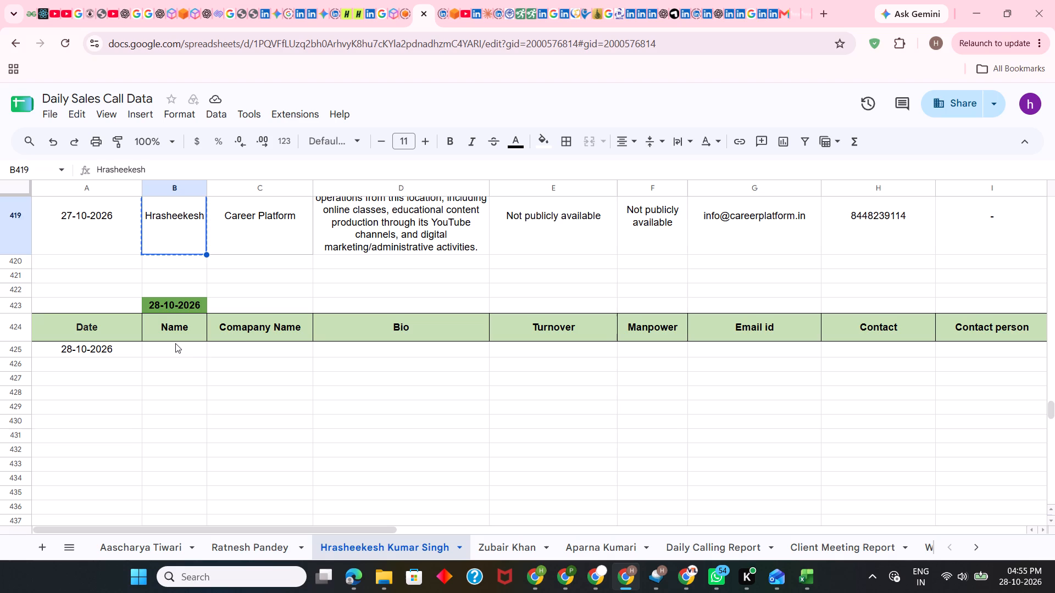
click(175, 343)
key(ctrl+v)
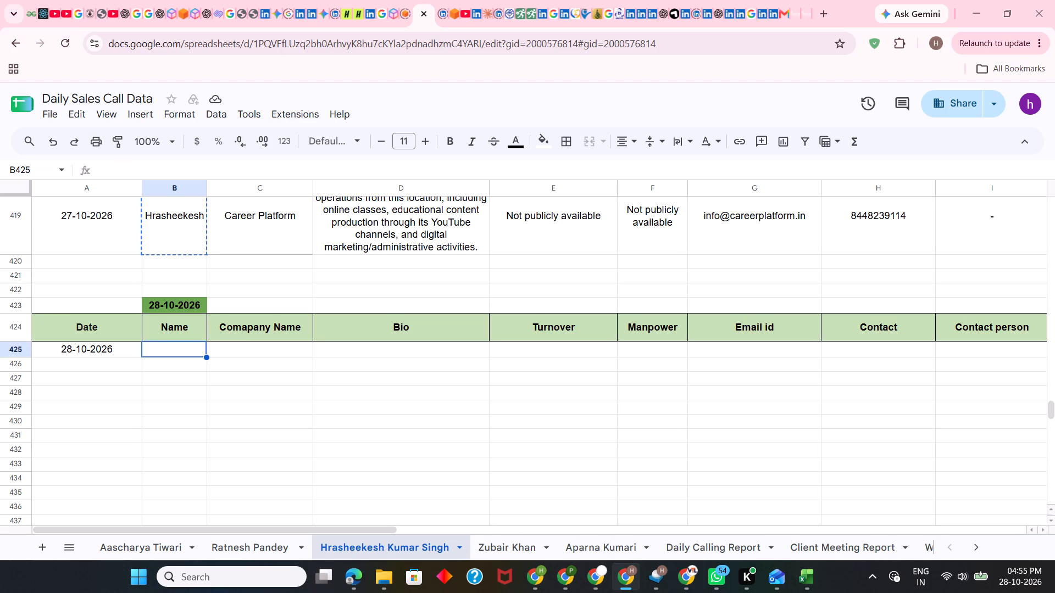
Select the empty company name cell C425 and look back through the companies listed in the 27-10-2026 block.
click(240, 353)
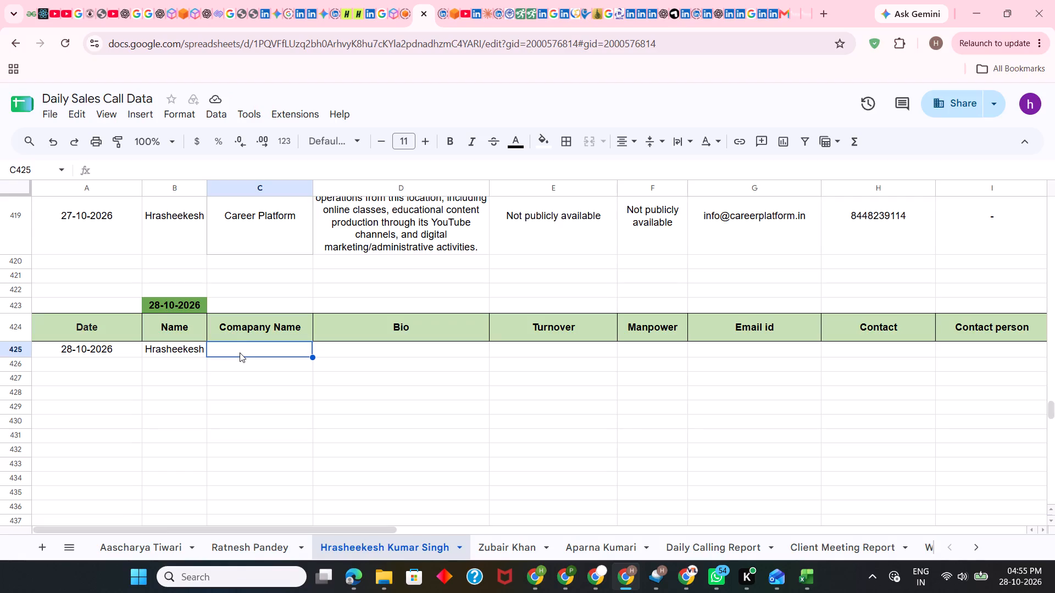
scroll(240, 353, up, 6)
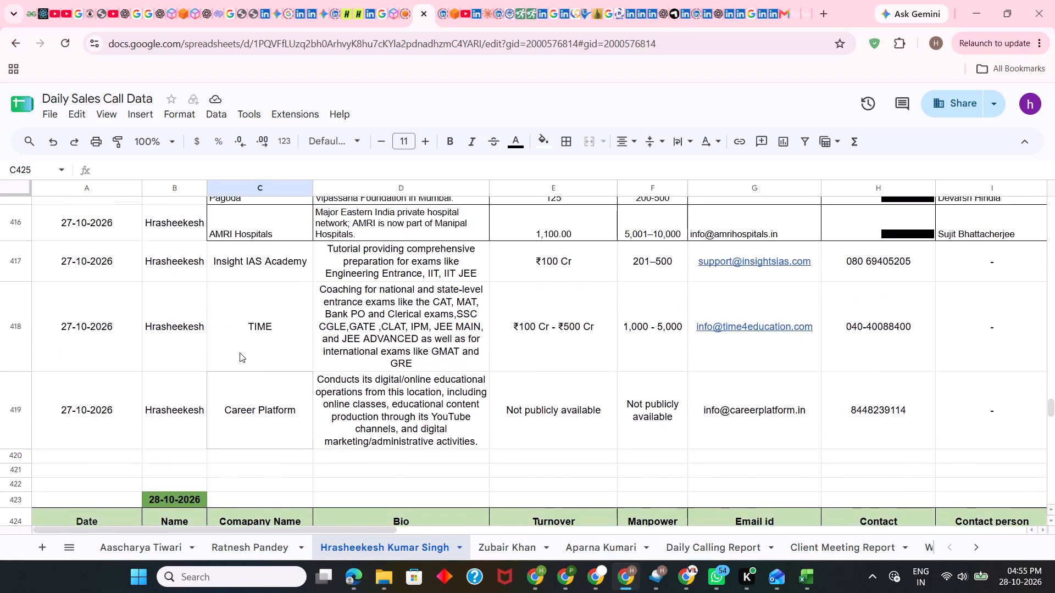
scroll(240, 353, up, 5)
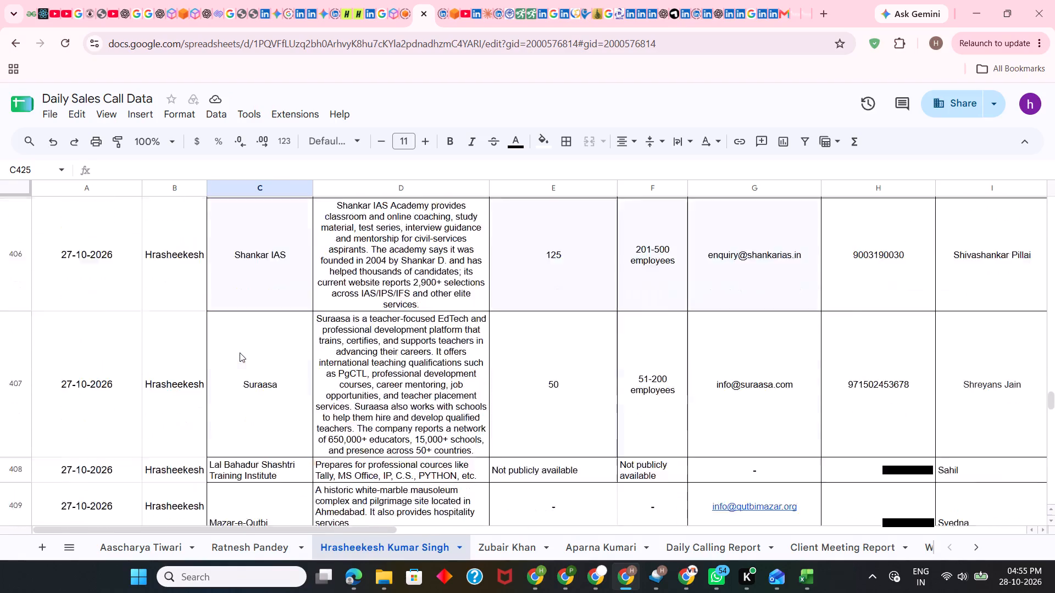
scroll(240, 353, up, 1)
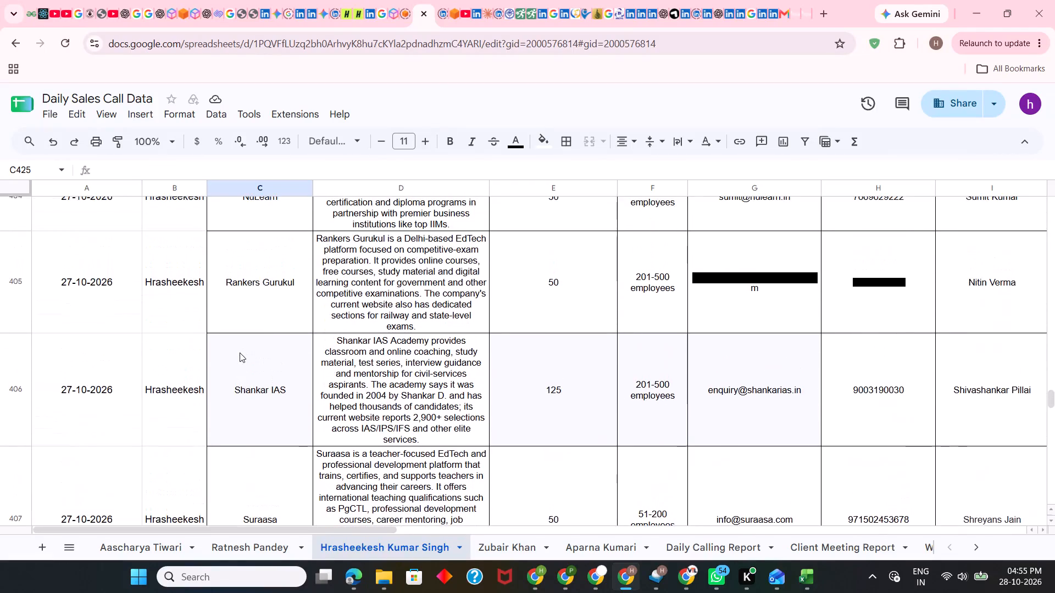
scroll(240, 353, down, 2)
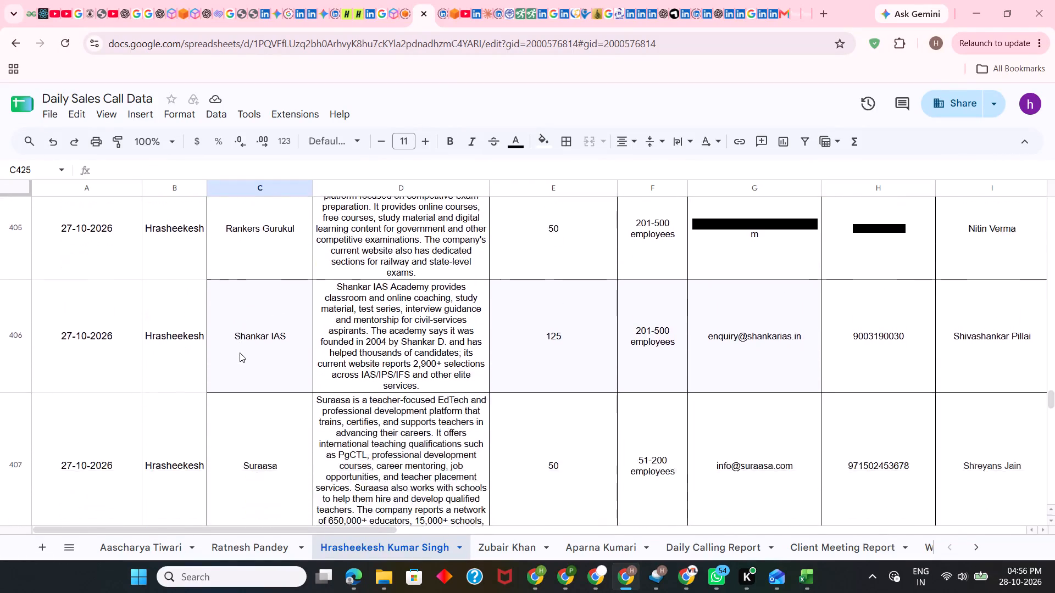
scroll(240, 353, down, 1)
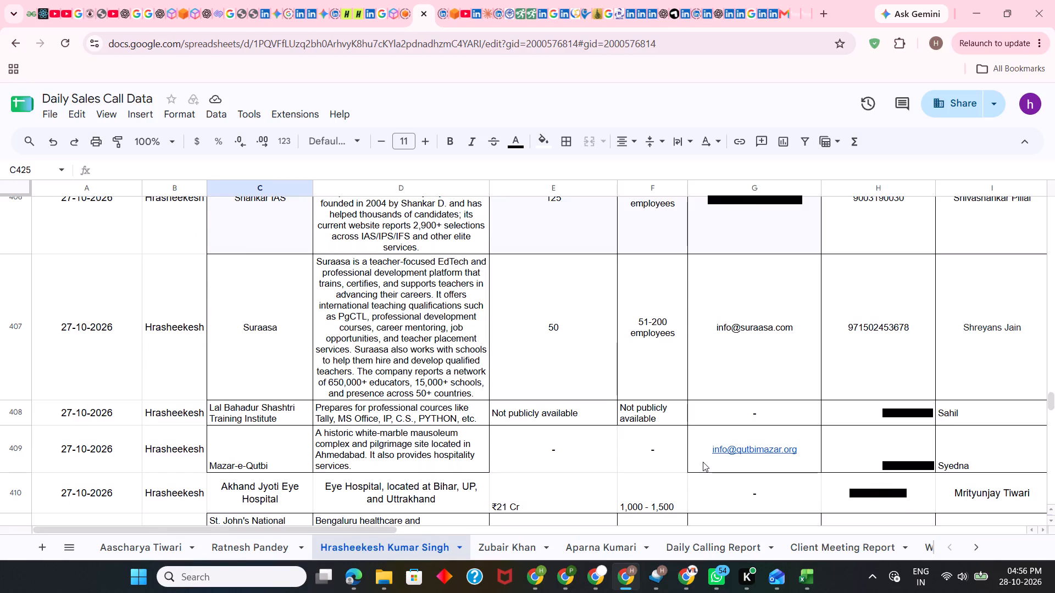
Open lbstimn.com in a new browser tab and look over the institute's home page.
click(830, 19)
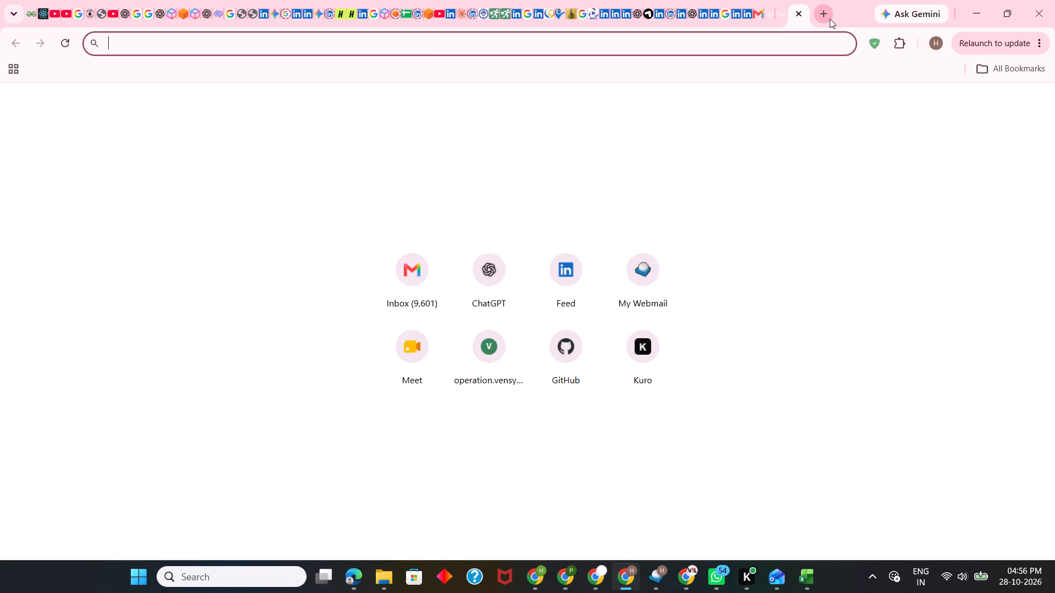
text(la)
key(BackSpace)
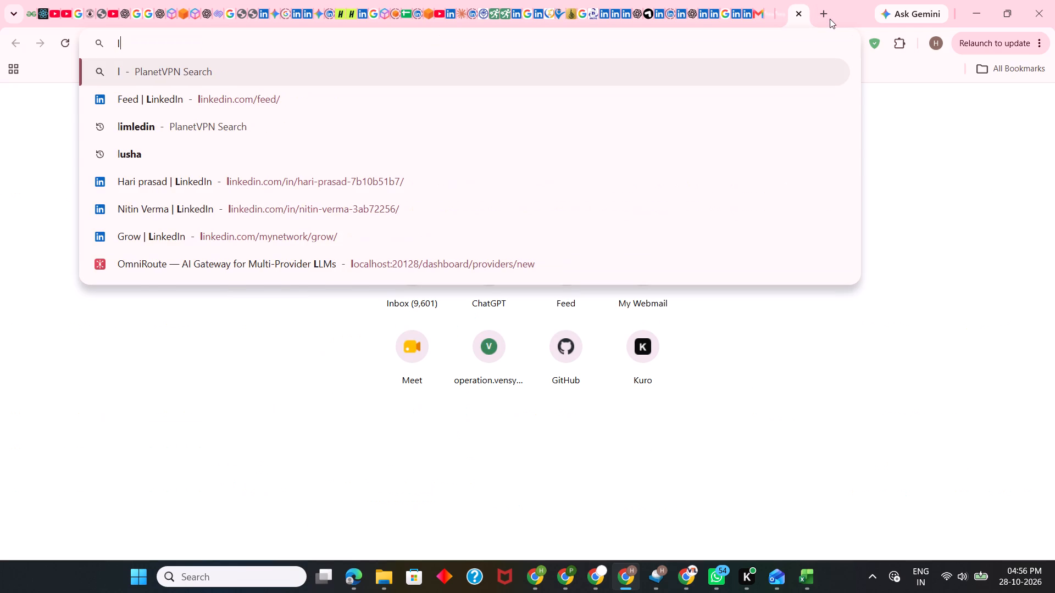
text(bstimn.)
text(com)
key(Return)
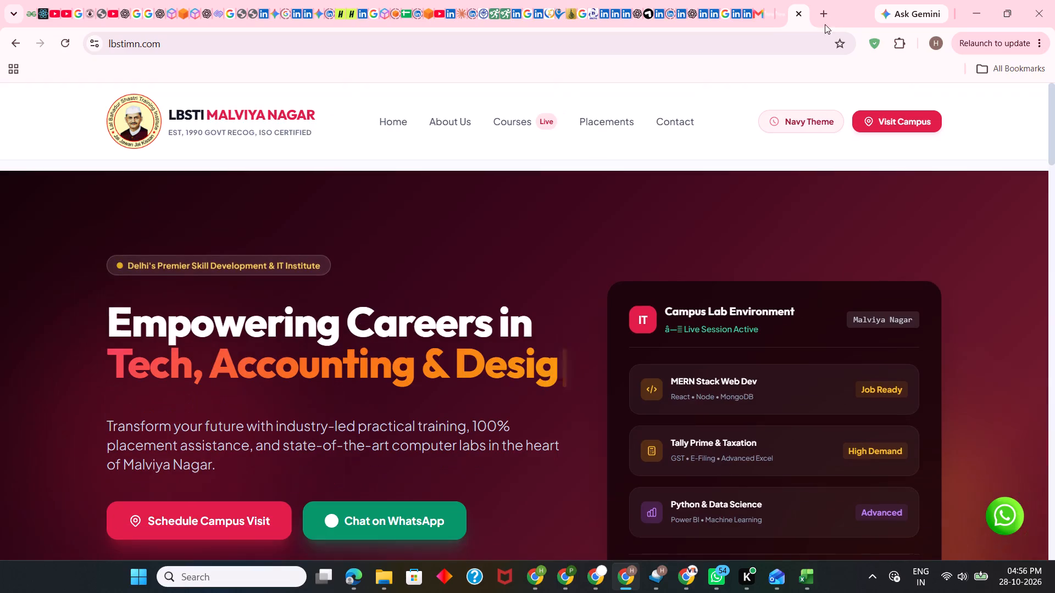
scroll(636, 283, down, 8)
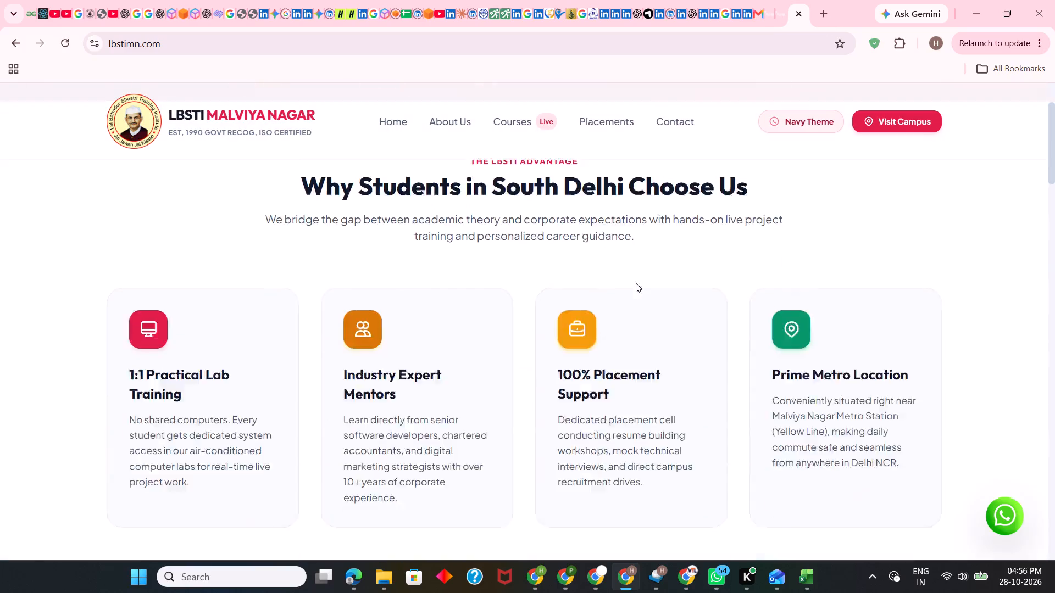
Open the institute's Contact page and examine its campus visit form, helpline, location, office hours and footer contact details.
scroll(636, 283, down, 6)
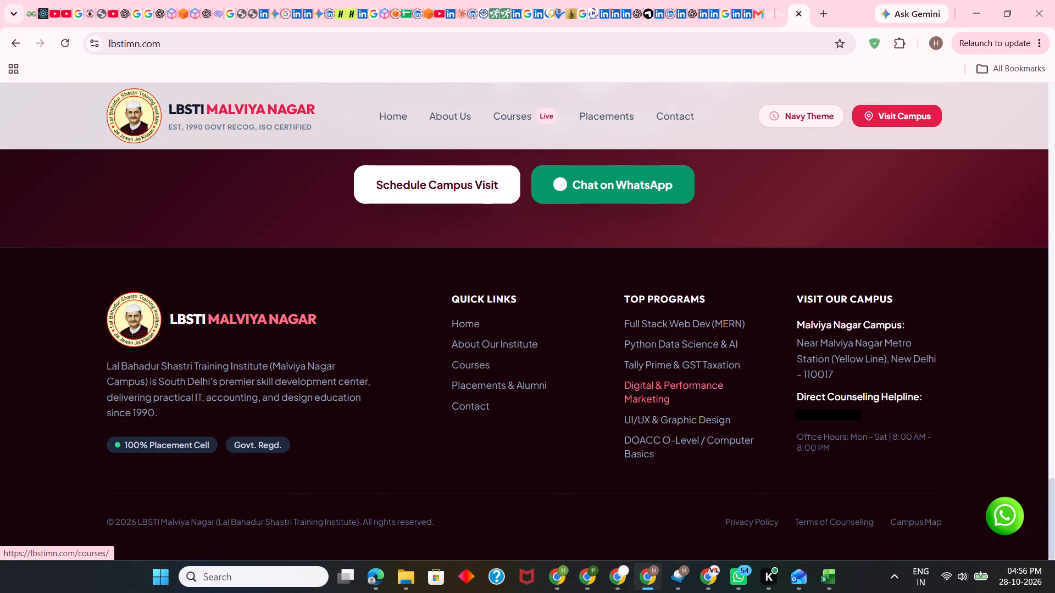
click(679, 118)
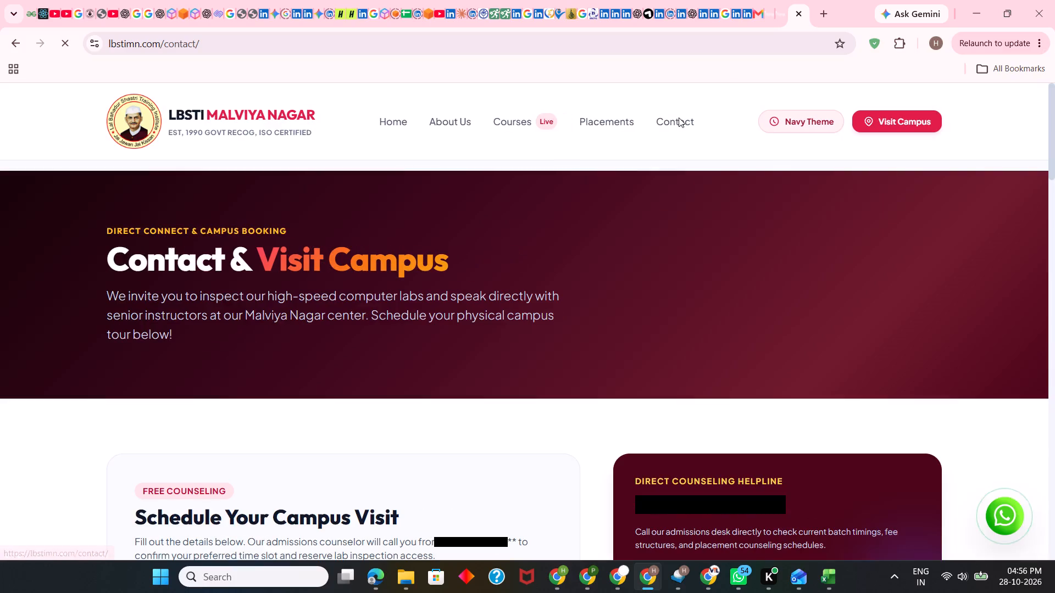
scroll(583, 398, down, 3)
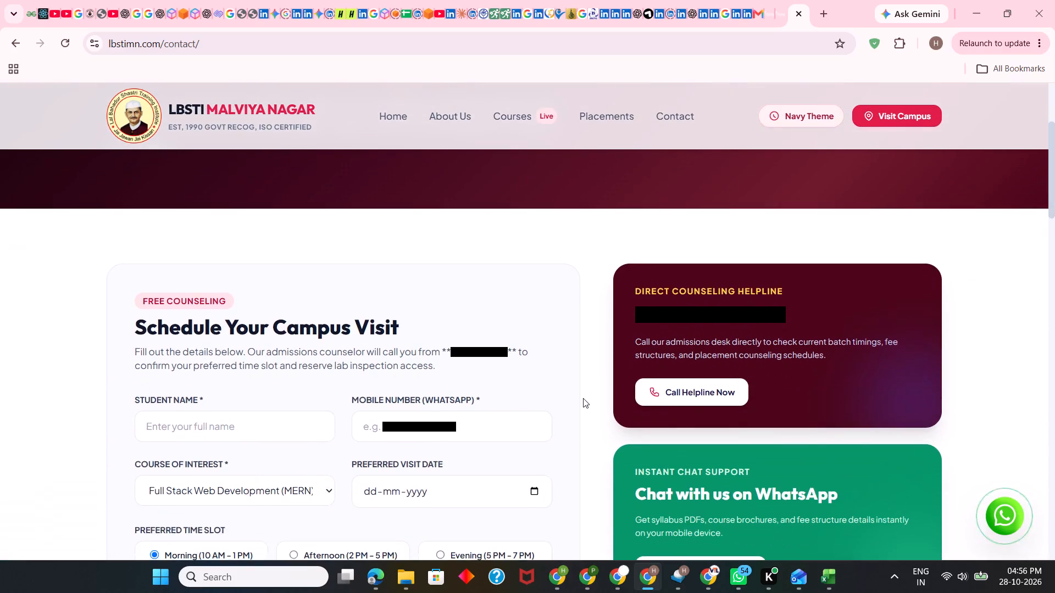
scroll(583, 398, down, 6)
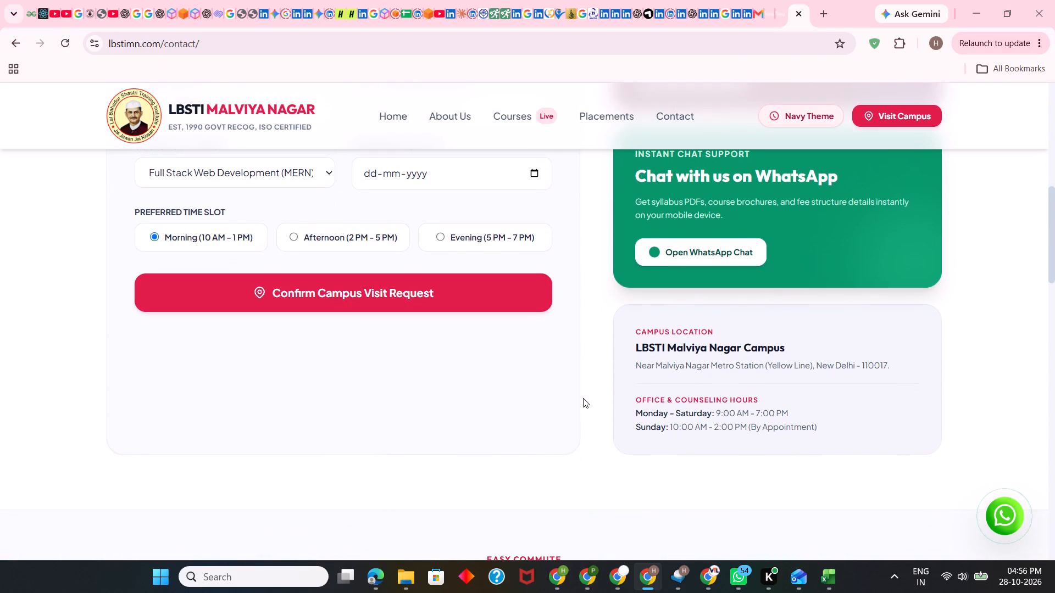
scroll(583, 398, up, 3)
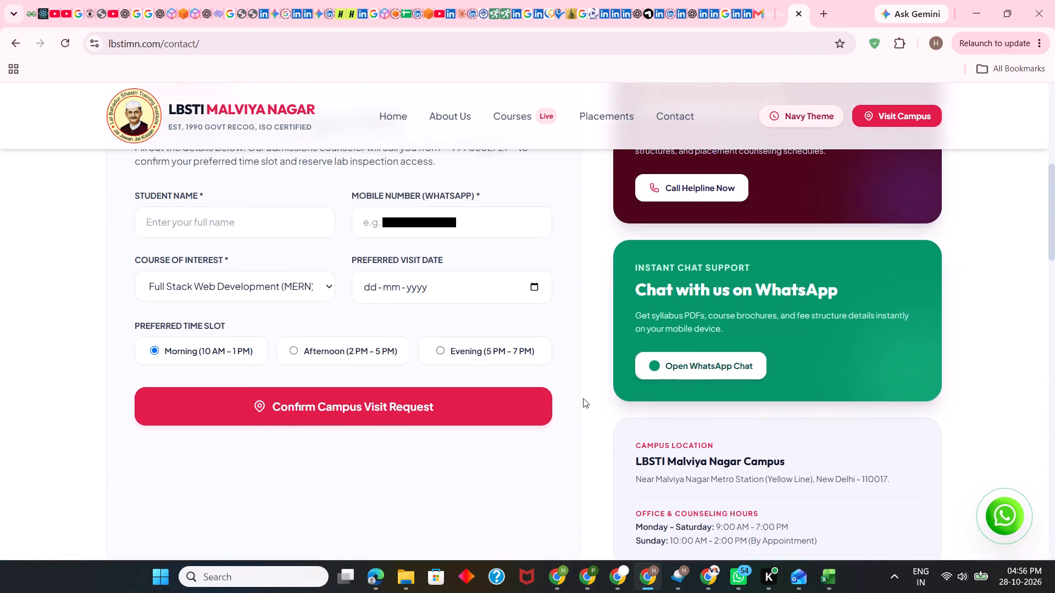
scroll(583, 398, up, 6)
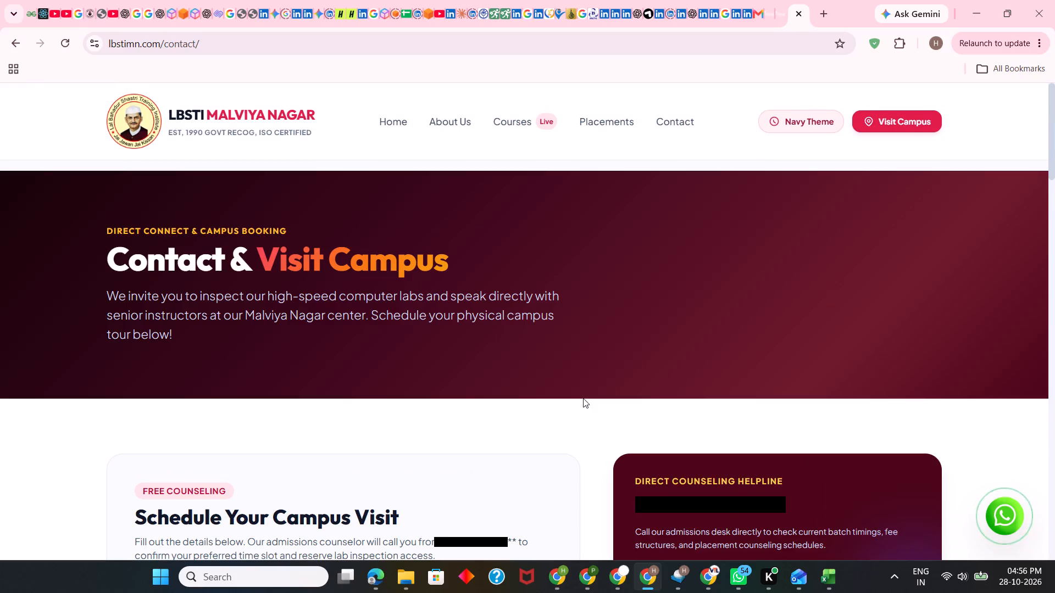
scroll(583, 398, down, 4)
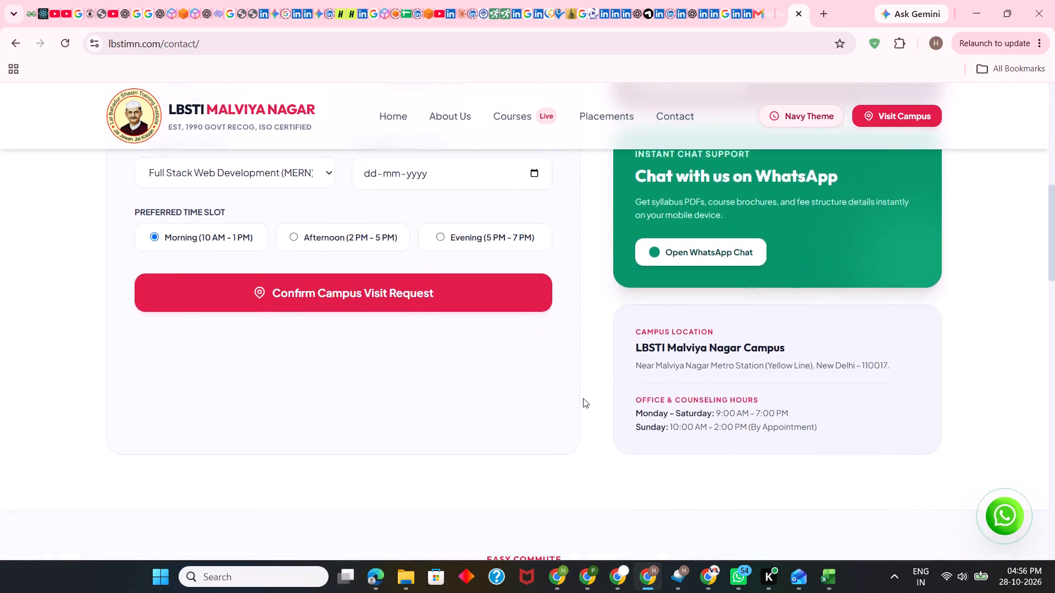
scroll(583, 398, down, 2)
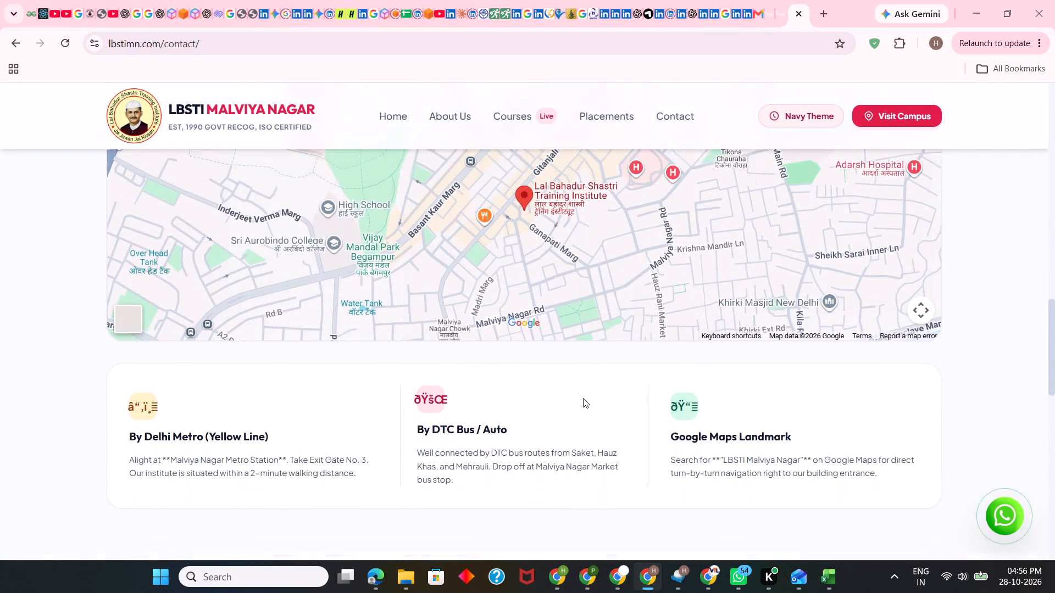
scroll(583, 398, down, 5)
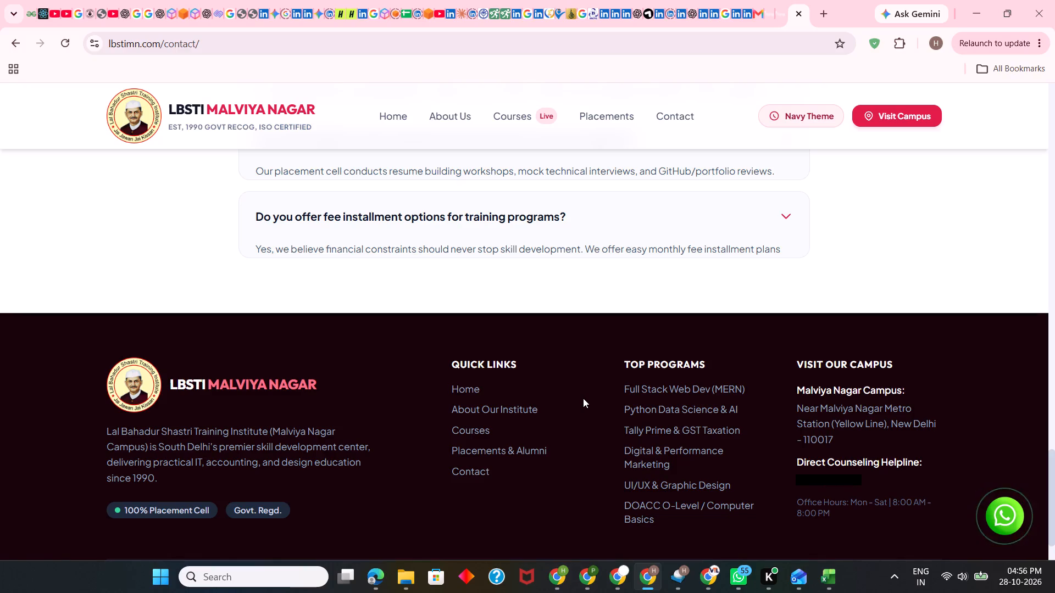
scroll(583, 398, up, 3)
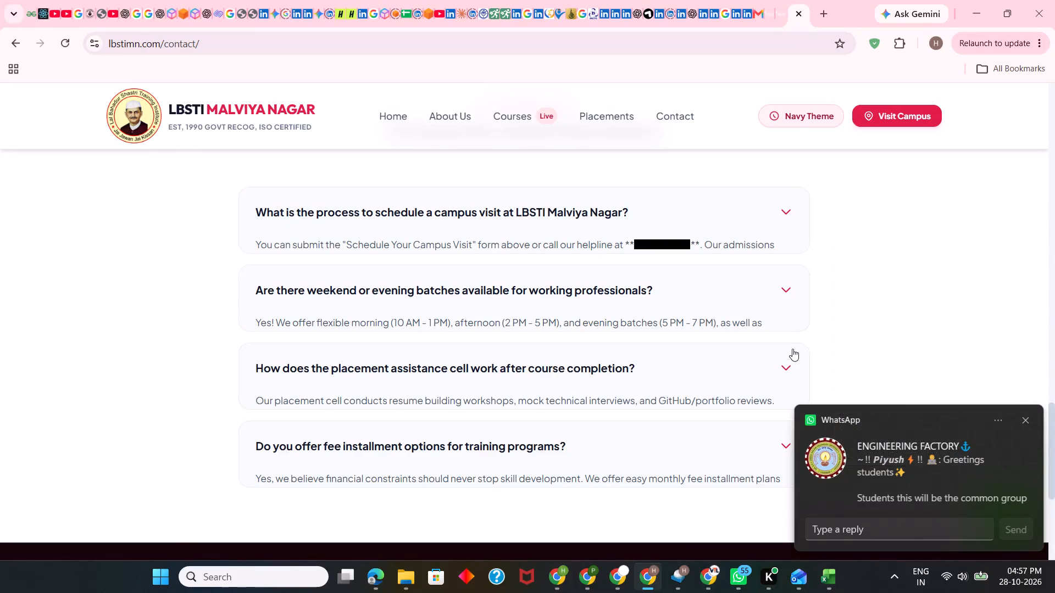
scroll(792, 349, up, 8)
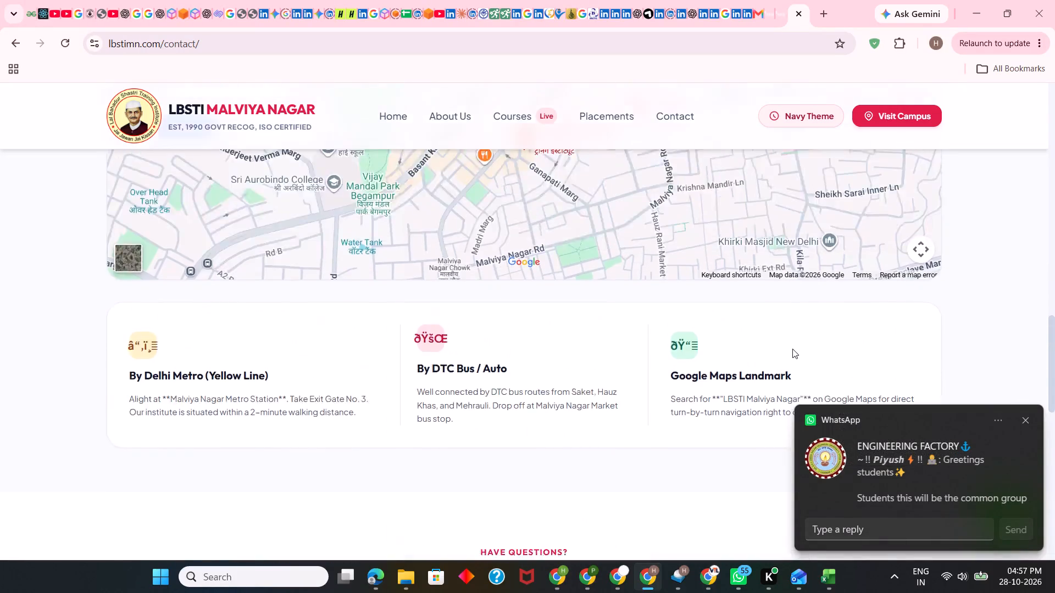
scroll(792, 349, up, 4)
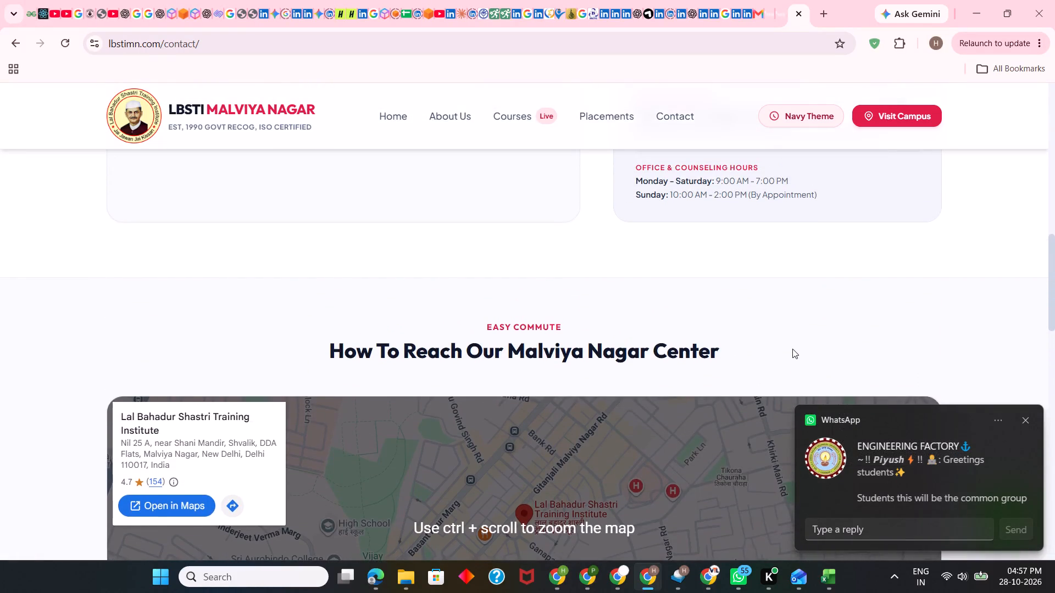
scroll(792, 349, up, 6)
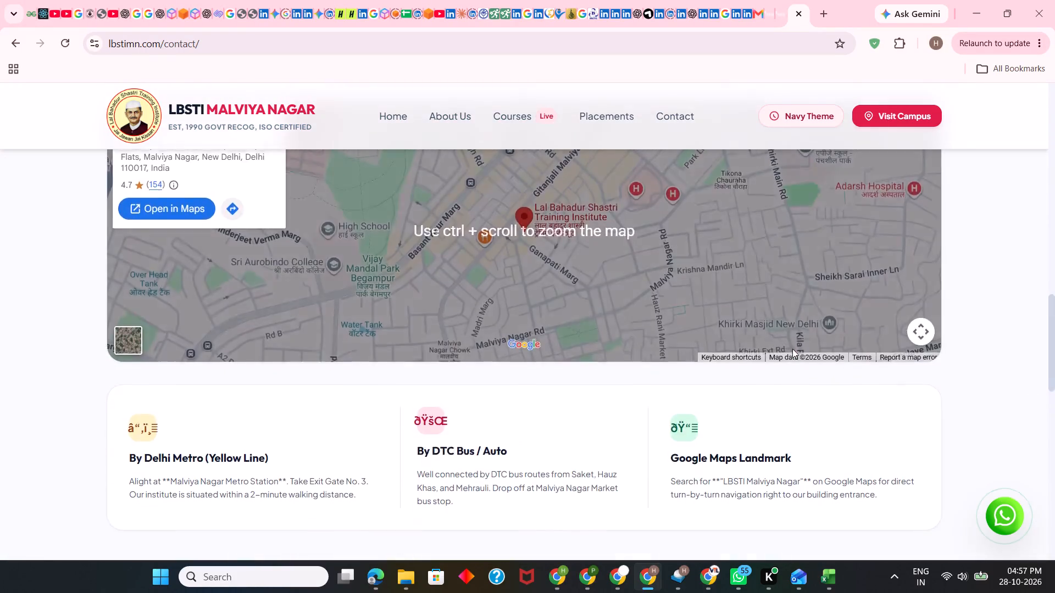
scroll(792, 349, up, 2)
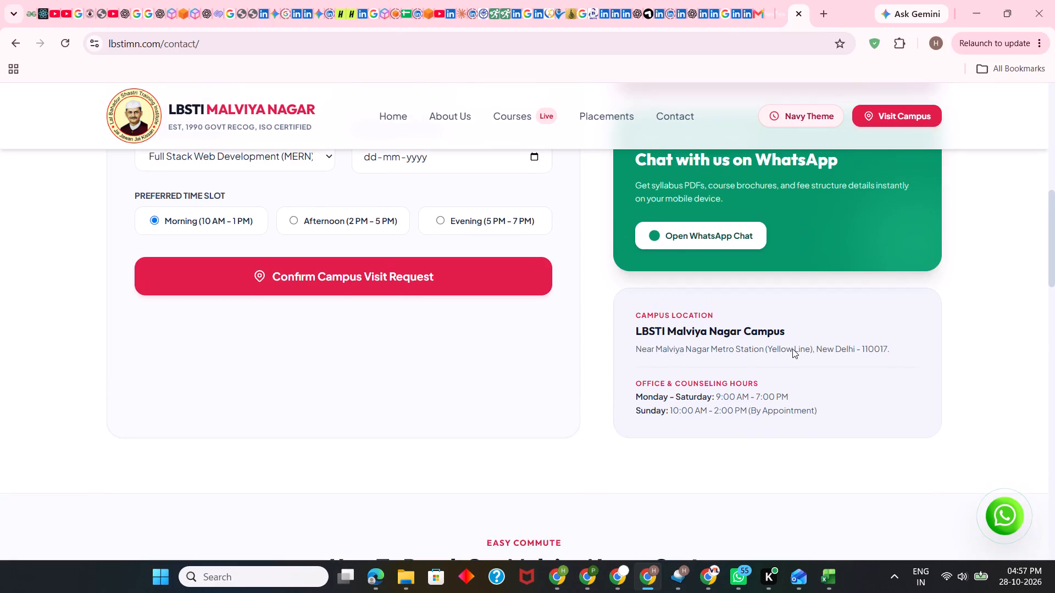
scroll(792, 349, up, 3)
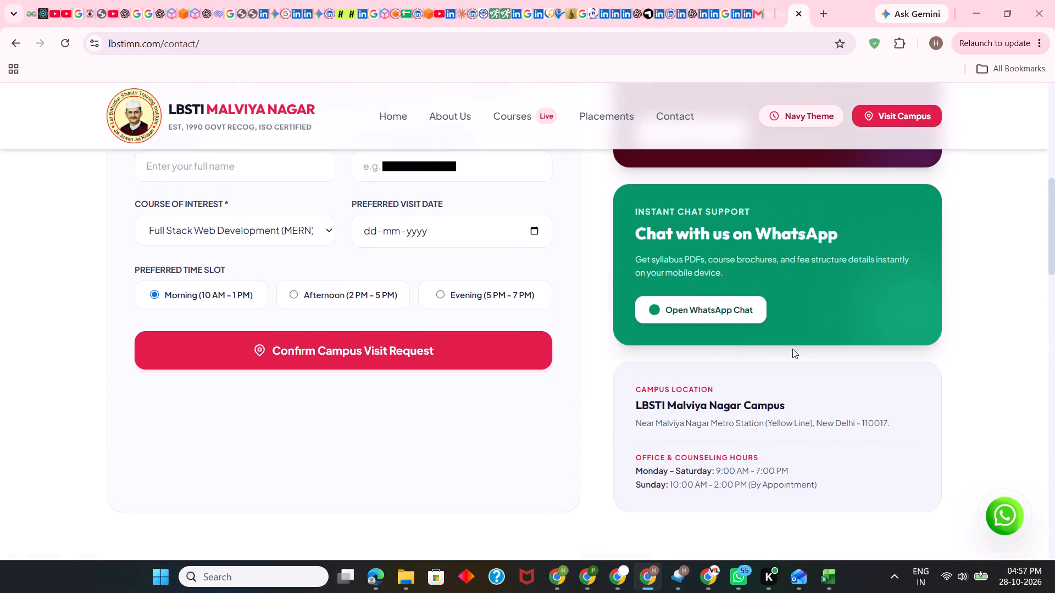
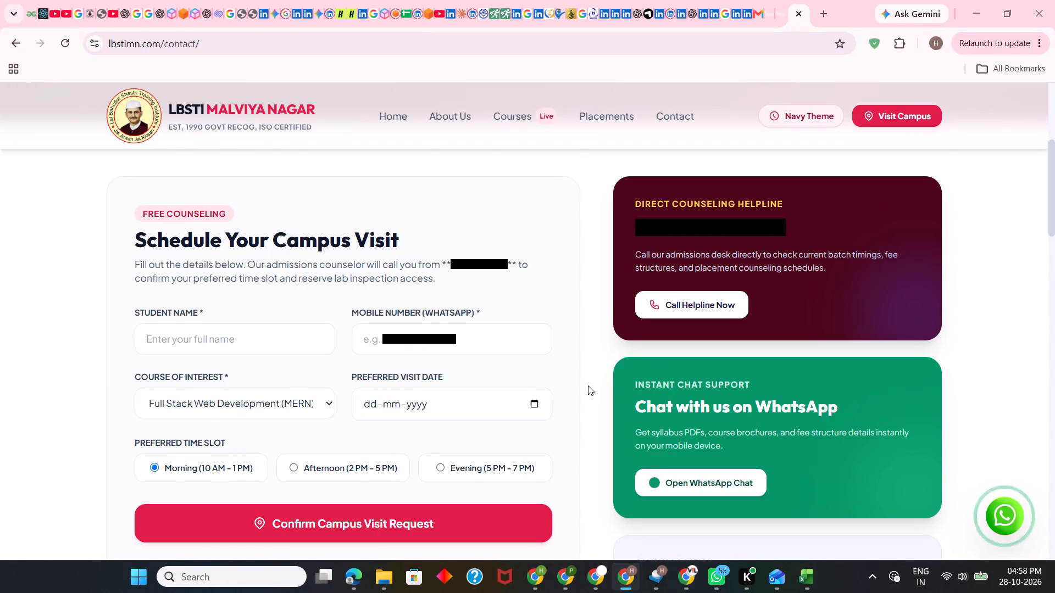
Look through the LBSTI Malviya Nagar contact page down to its footer for the campus address and contact details.
scroll(588, 385, down, 3)
scroll(588, 385, right, 1)
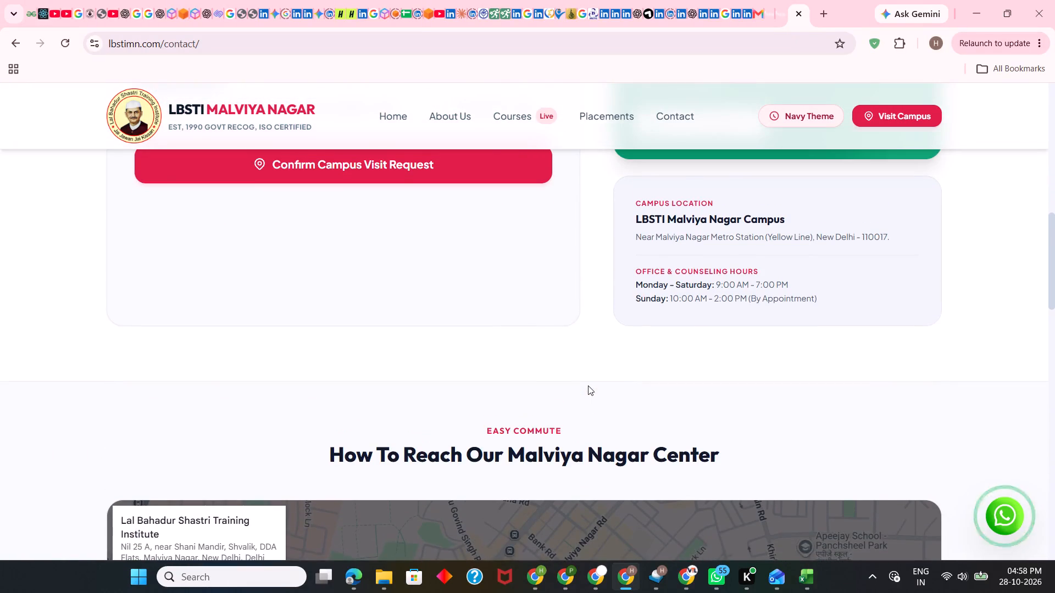
scroll(588, 385, right, 1)
scroll(588, 385, up, 4)
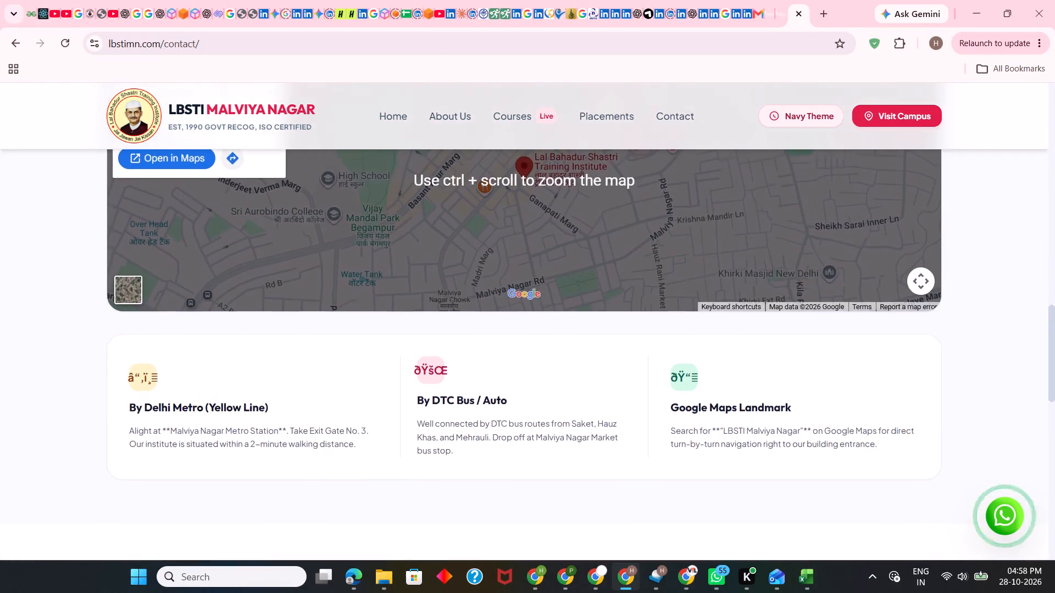
scroll(588, 385, up, 2)
scroll(588, 385, down, 5)
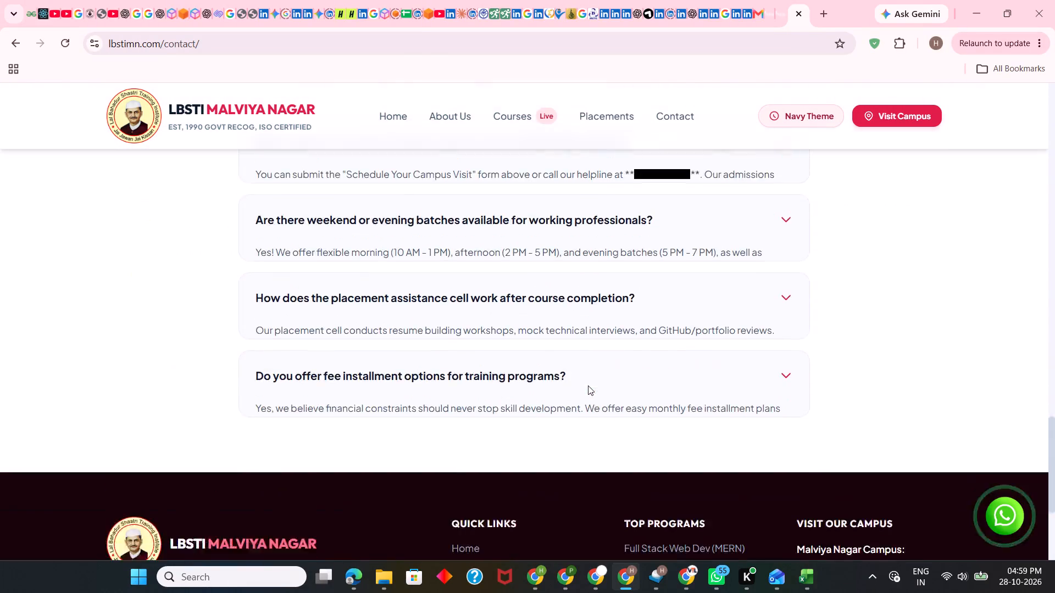
scroll(588, 385, down, 2)
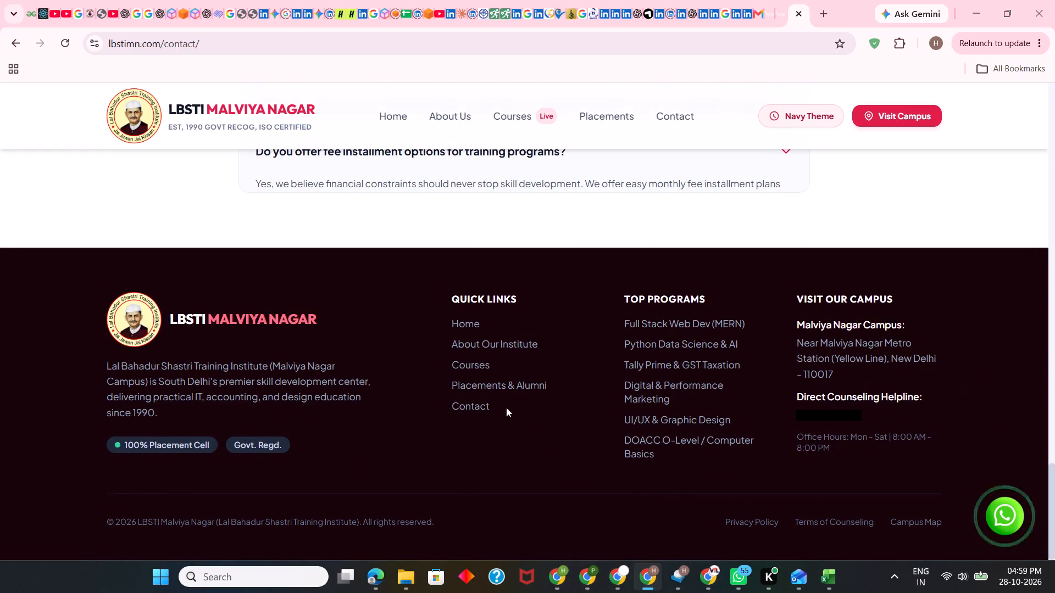
Reopen the Contact page from the footer's quick links and review its helpline, campus location, map and FAQ sections again.
click(467, 407)
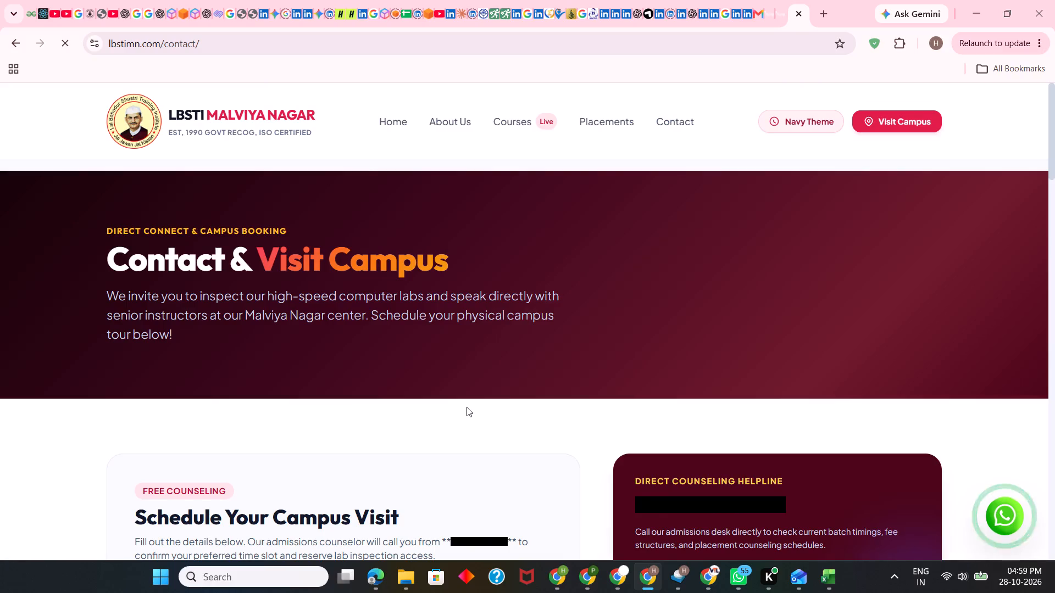
scroll(467, 407, down, 4)
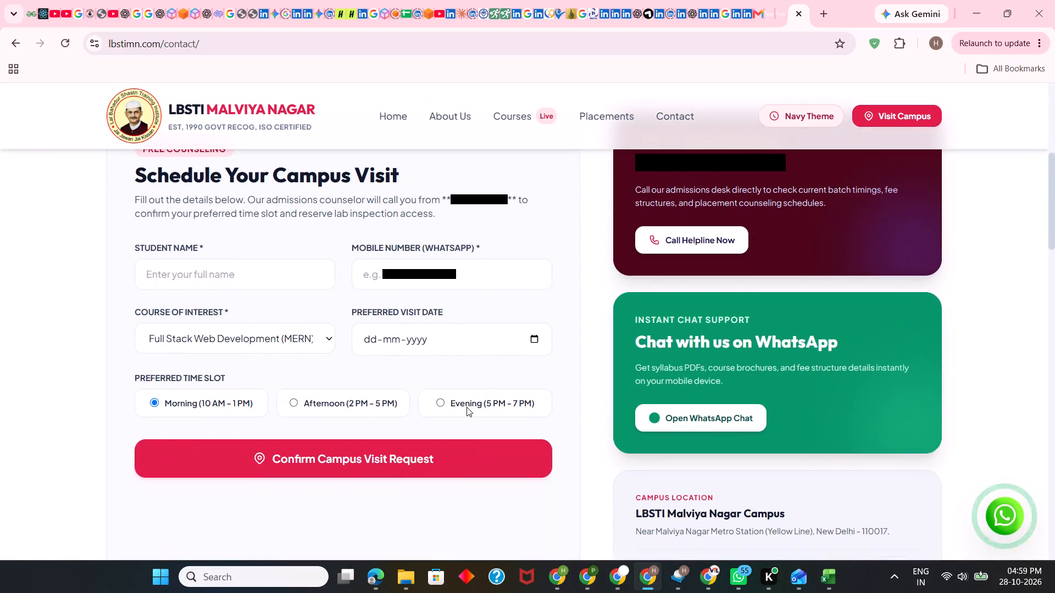
scroll(467, 407, down, 7)
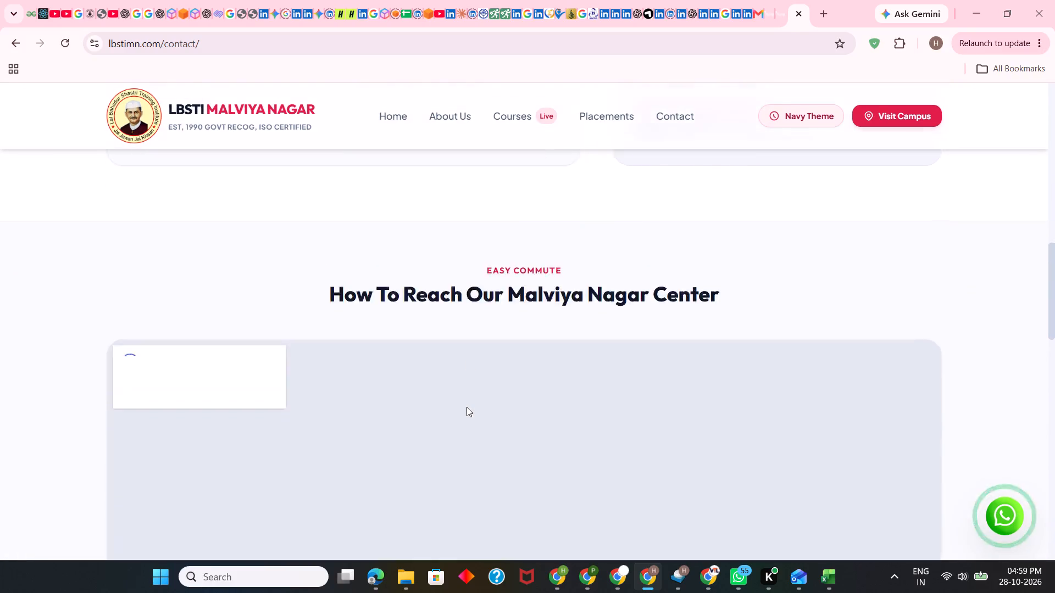
scroll(467, 407, down, 3)
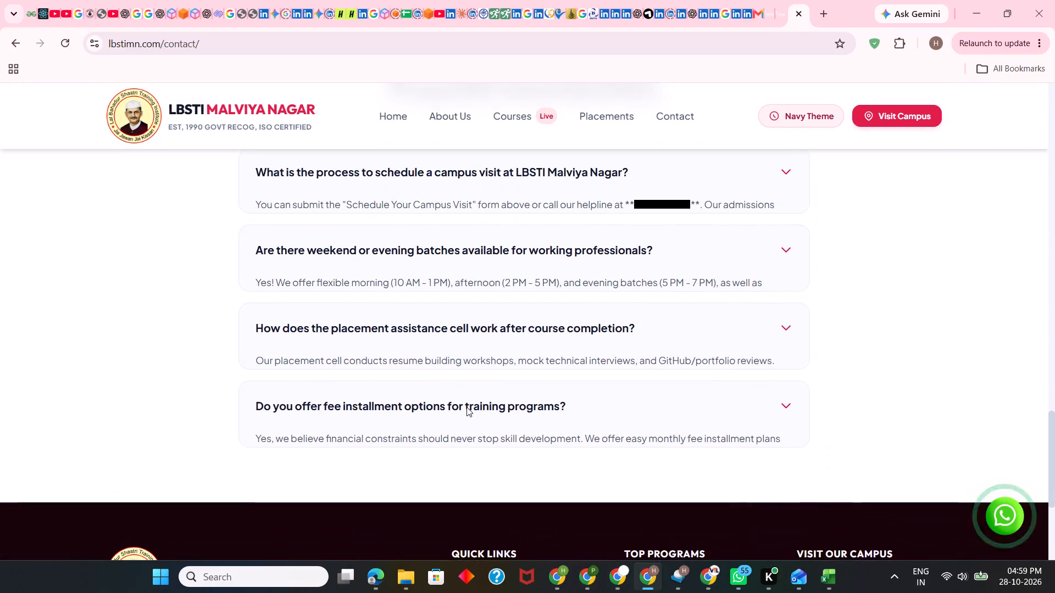
scroll(467, 407, down, 4)
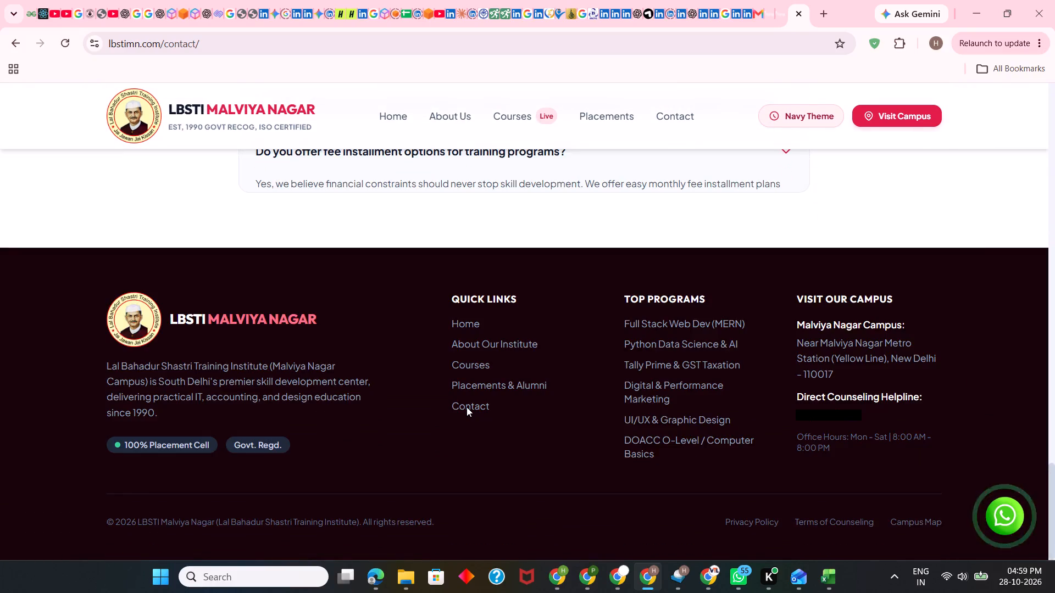
scroll(467, 407, up, 3)
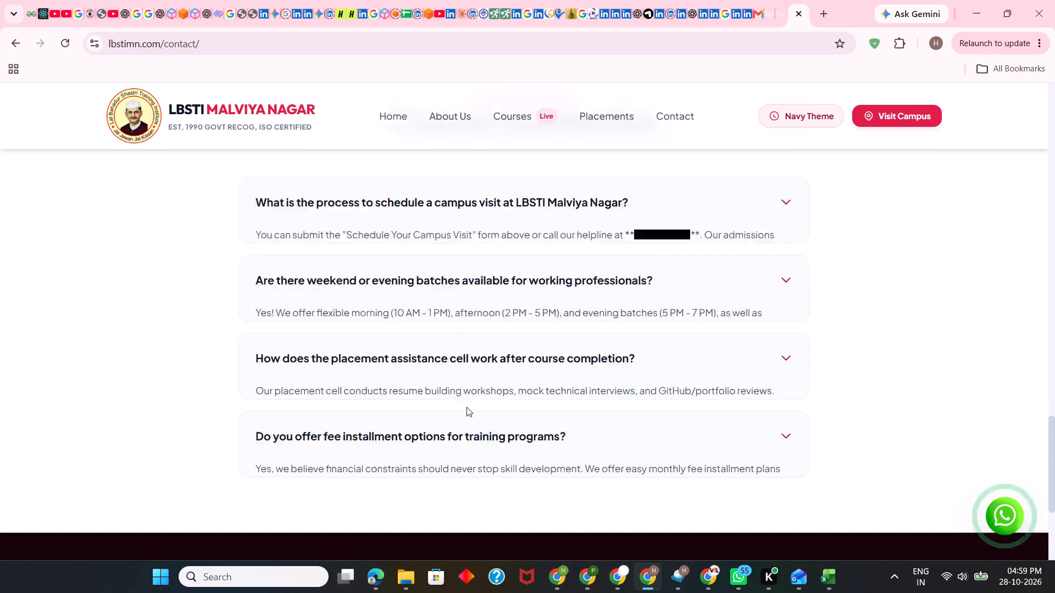
scroll(467, 407, up, 2)
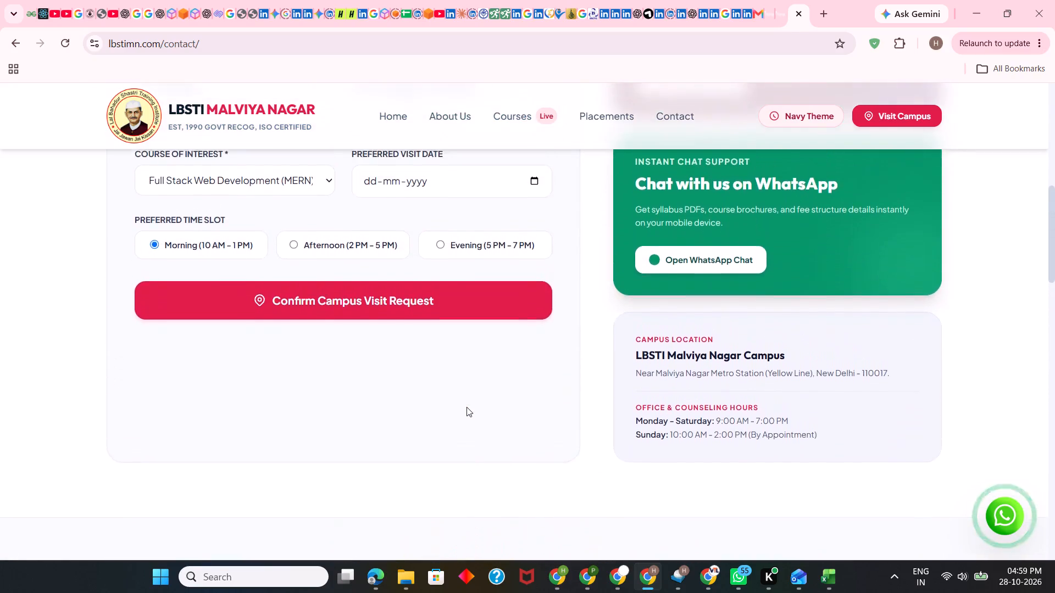
scroll(467, 407, up, 4)
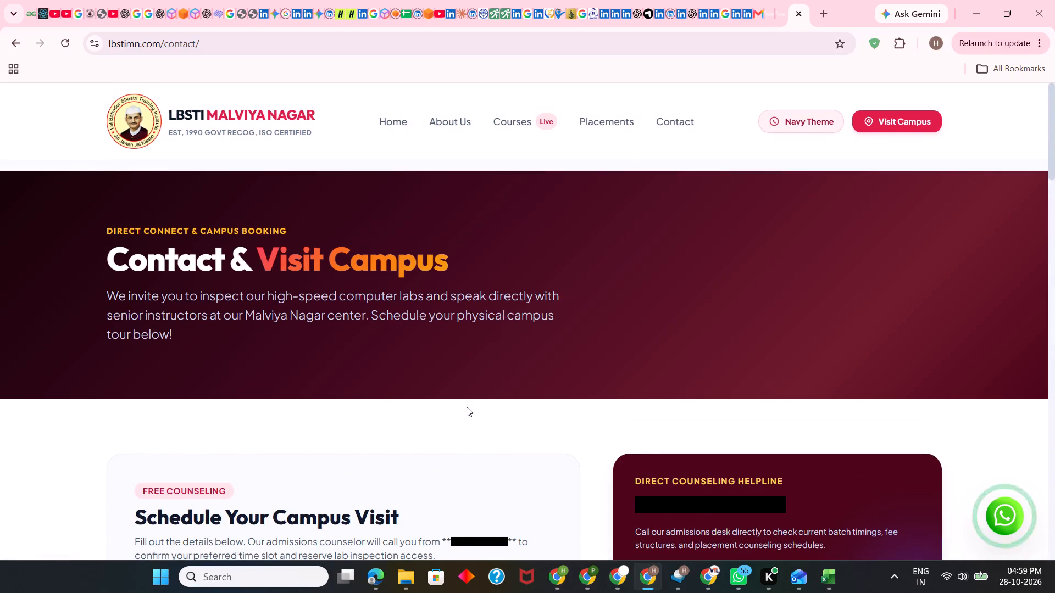
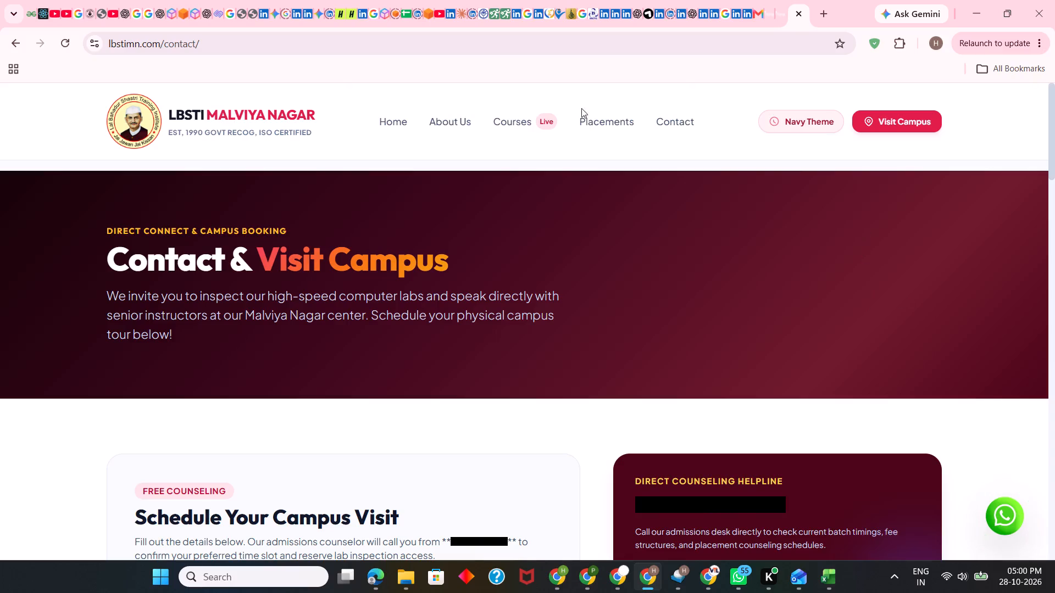
In the Daily Sales Call Data spreadsheet, copy the Lal Bahadur Shashtri Training Institute details, company name through remark, from row 408 into row 425 starting at C425.
click(408, 14)
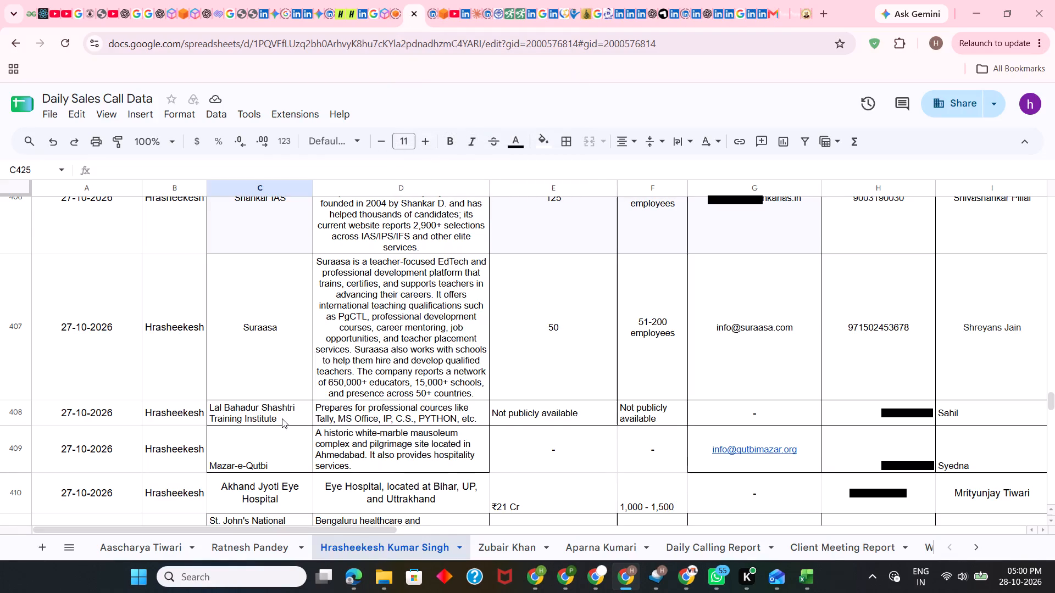
click(282, 418)
key(shift+Right)
key(shift+Right)
key(shift+Right)
key(shift+Right)
key(shift+Right)
key(shift+Right)
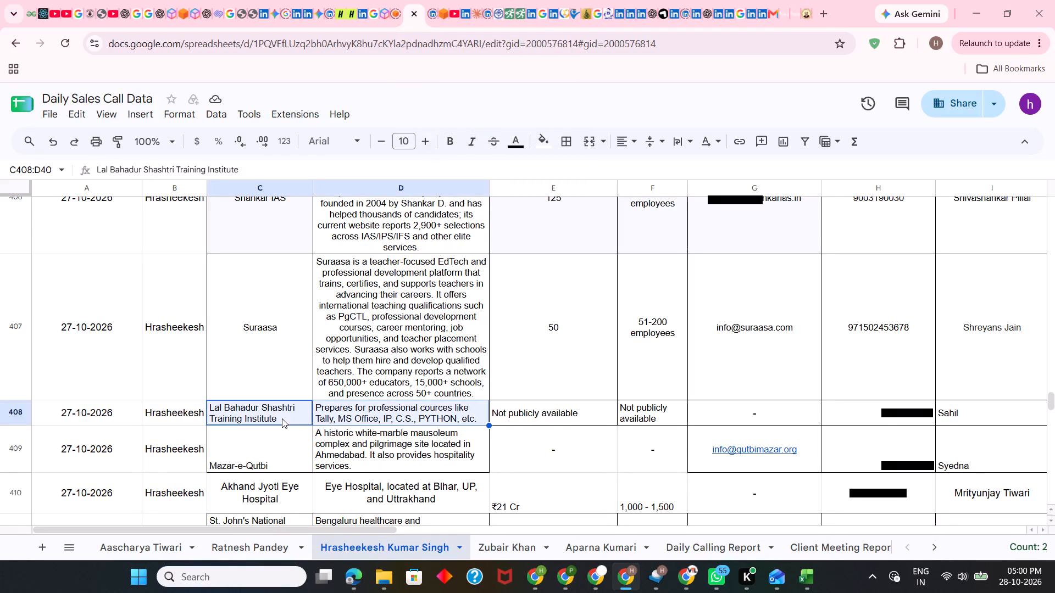
key(shift+Right)
key(shift+Right)
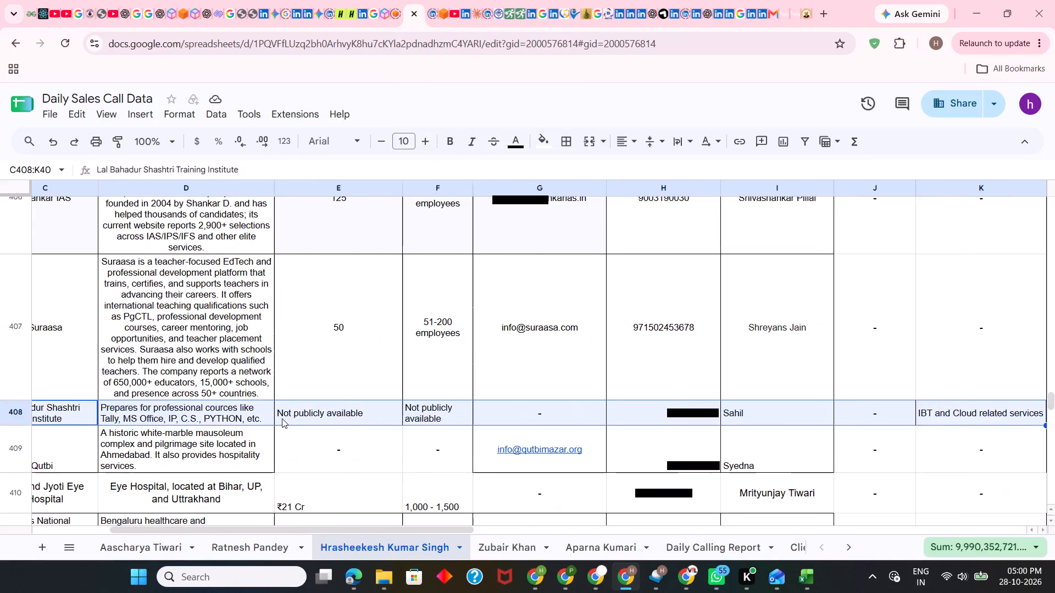
key(shift+Right)
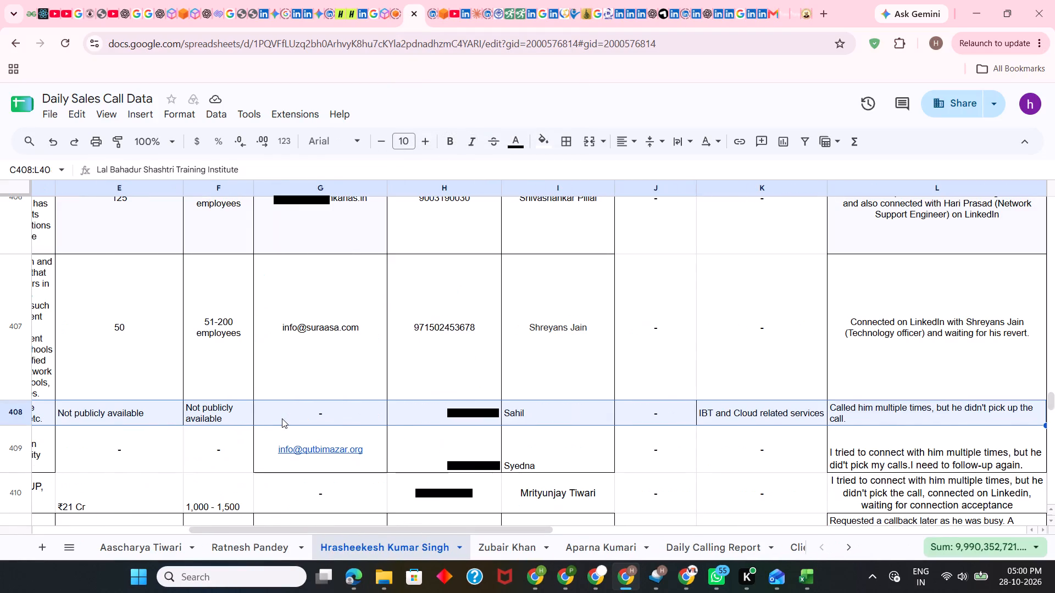
key(ctrl+c)
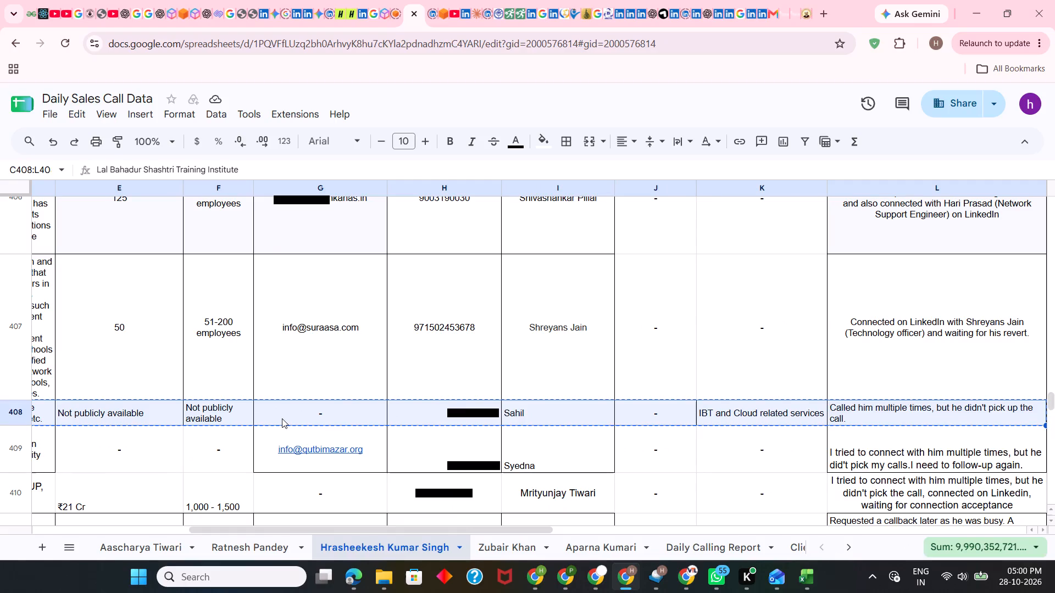
scroll(97, 421, right, 3)
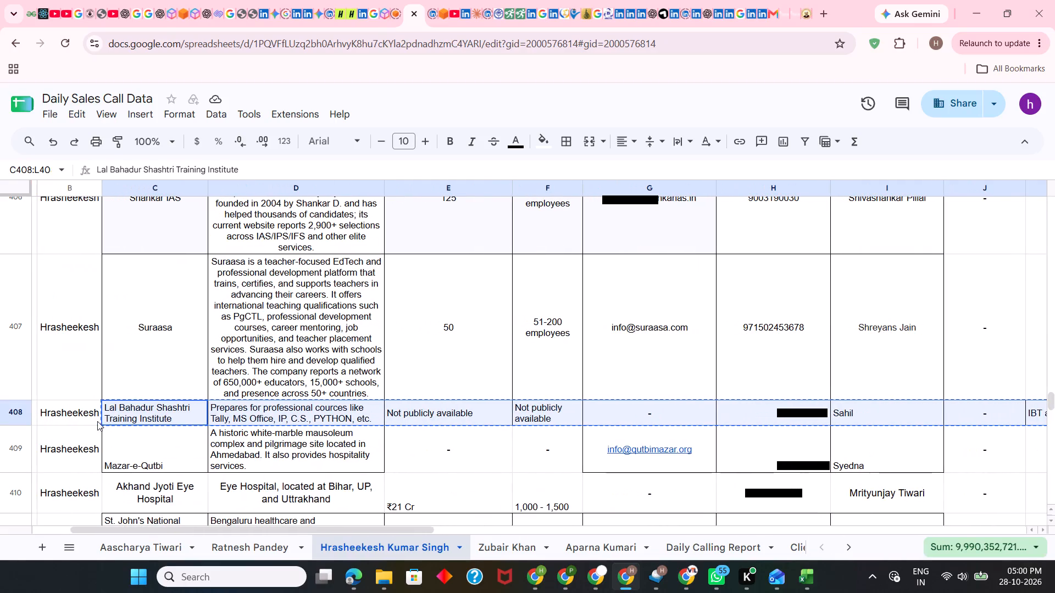
scroll(96, 428, right, 4)
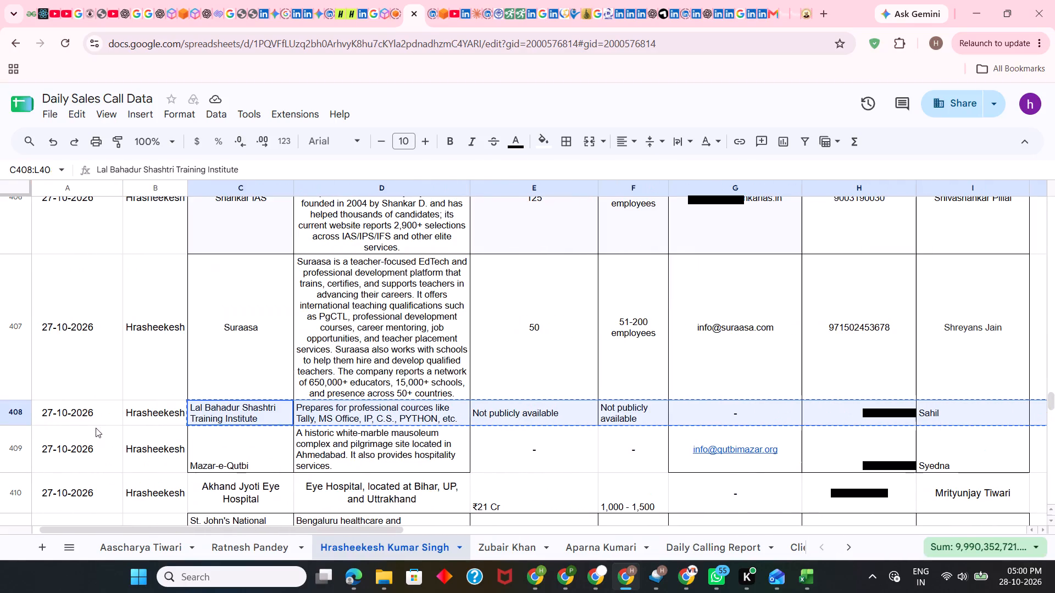
scroll(96, 428, down, 5)
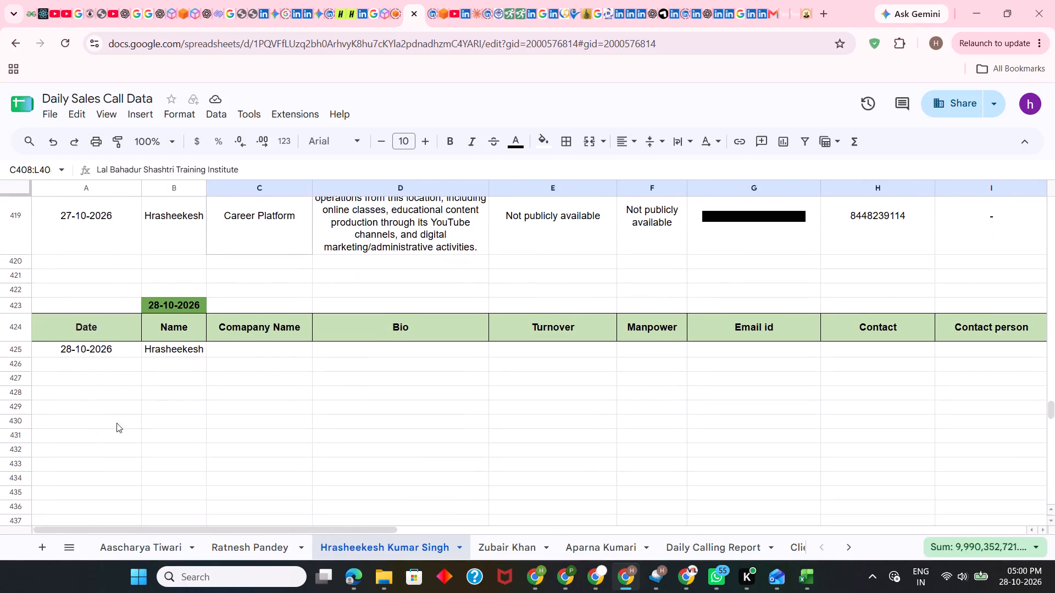
click(266, 353)
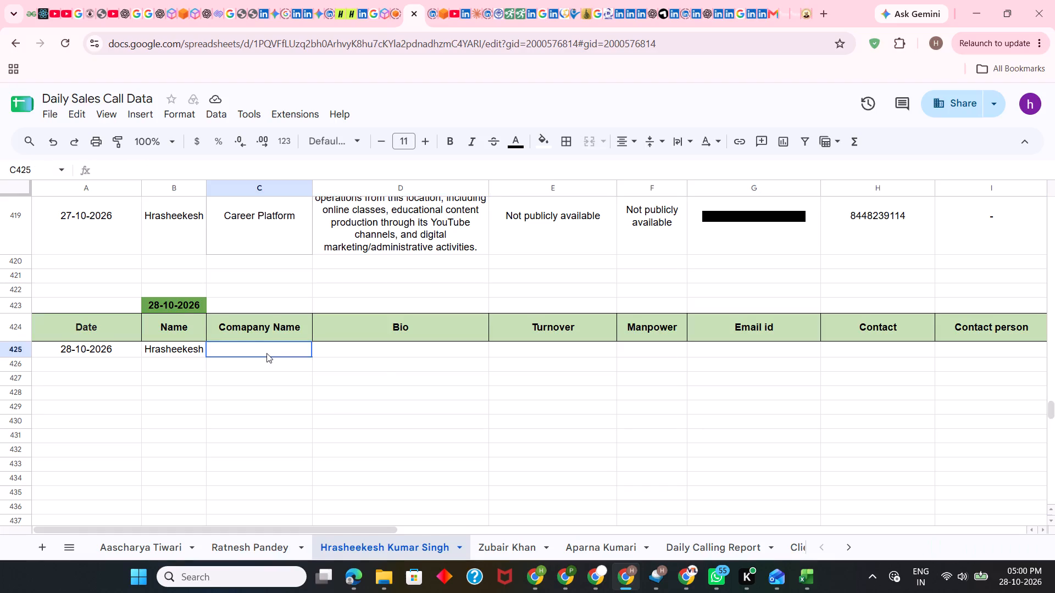
key(ctrl+v)
Replace the remark in L425 with "I called him, told about PoC. He told me that he'll share his requirements on mail.".
scroll(678, 398, left, 8)
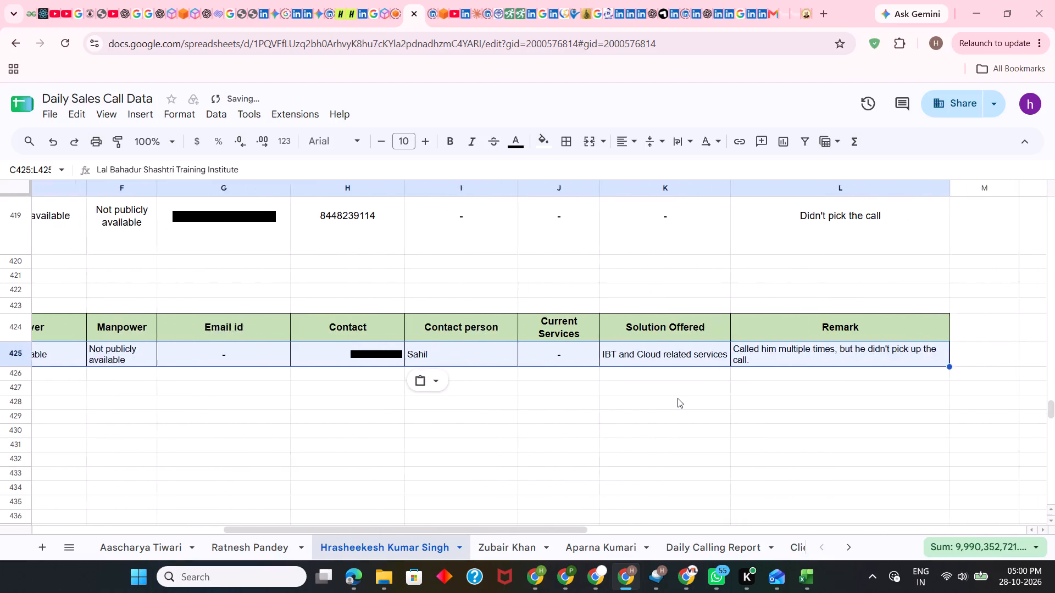
click(802, 360)
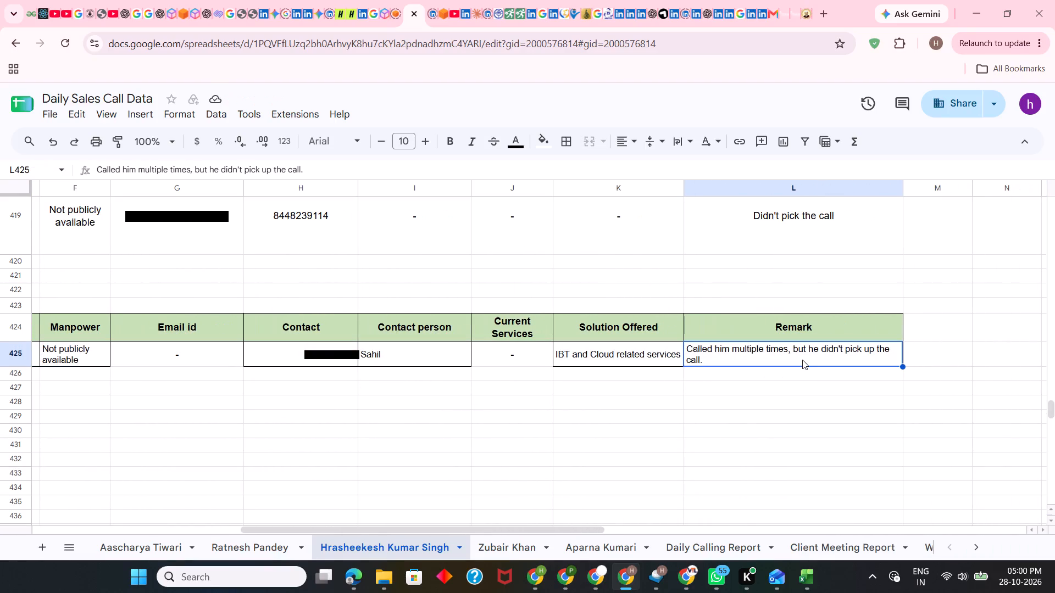
text(I called him,)
key(space)
text(told about PoC)
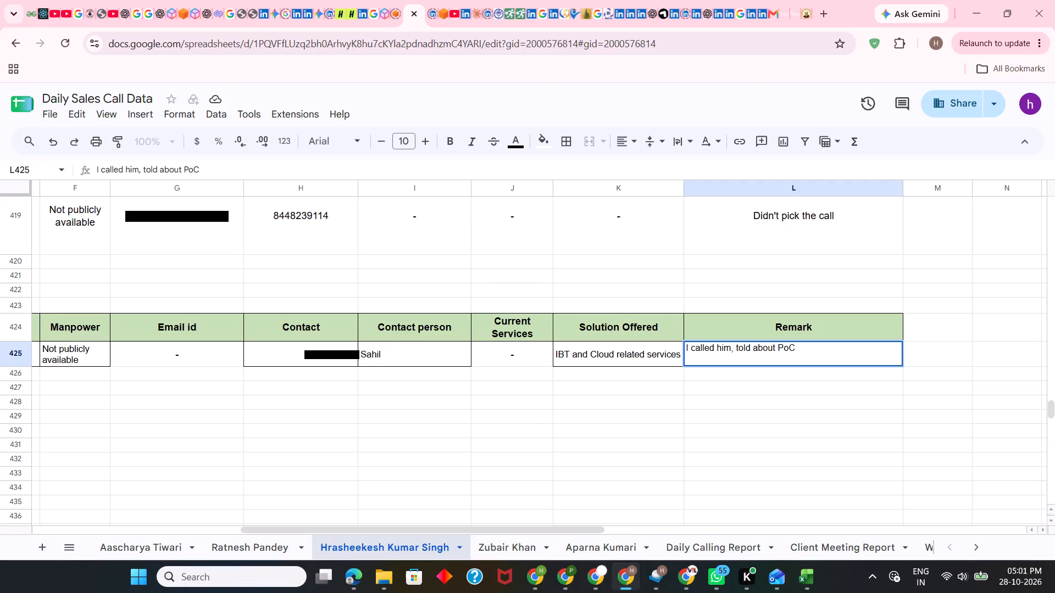
text(. He told me that)
key(space)
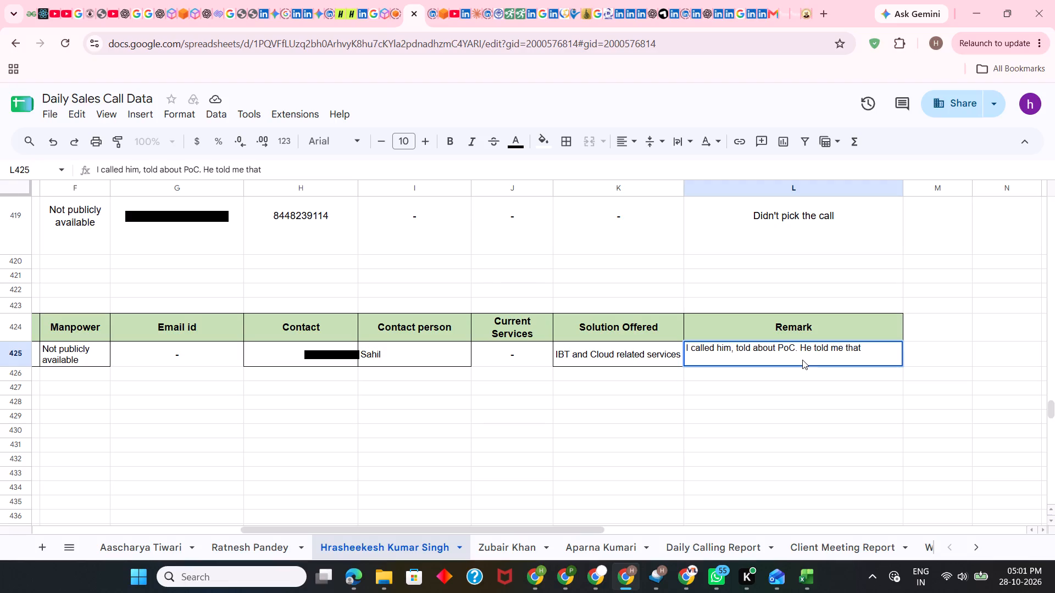
text(he)
text('ll)
key(space)
text(share)
key(space)
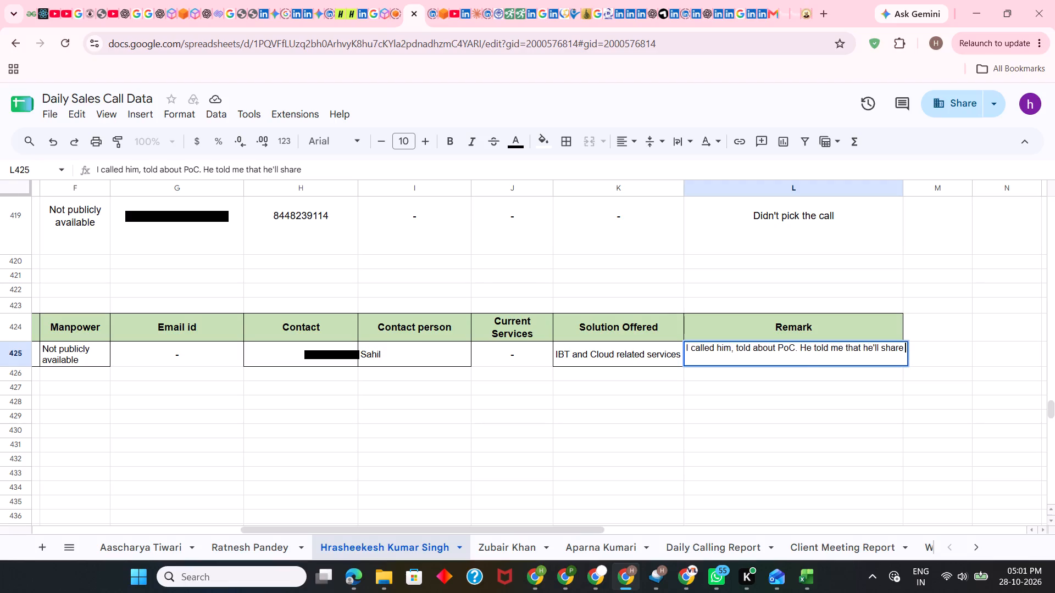
text(his requr)
key(BackSpace)
text(irements on mial)
key(BackSpace)
key(BackSpace)
key(BackSpace)
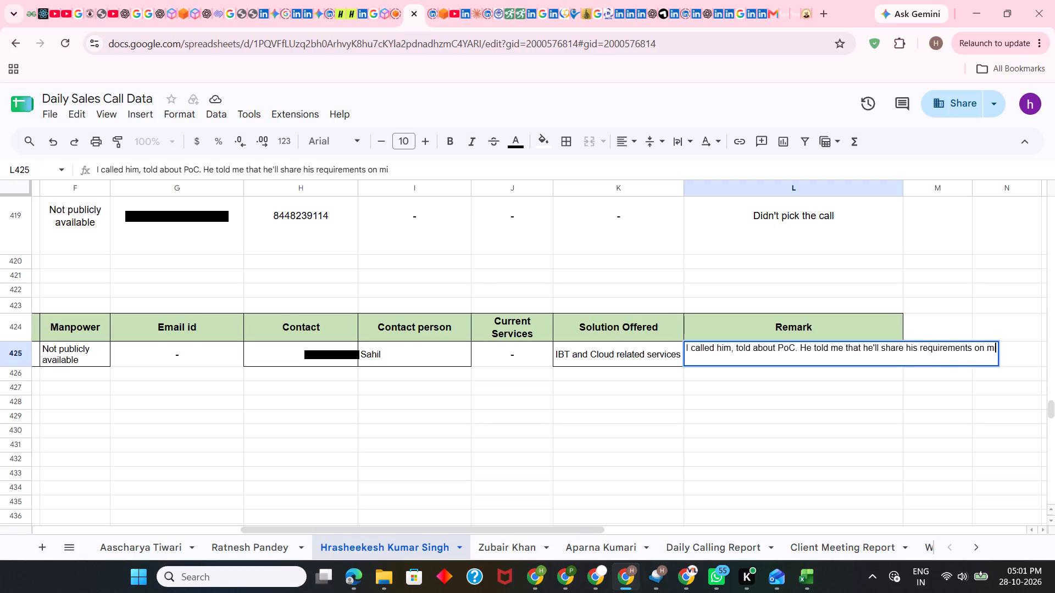
text(ail.)
key(Return)
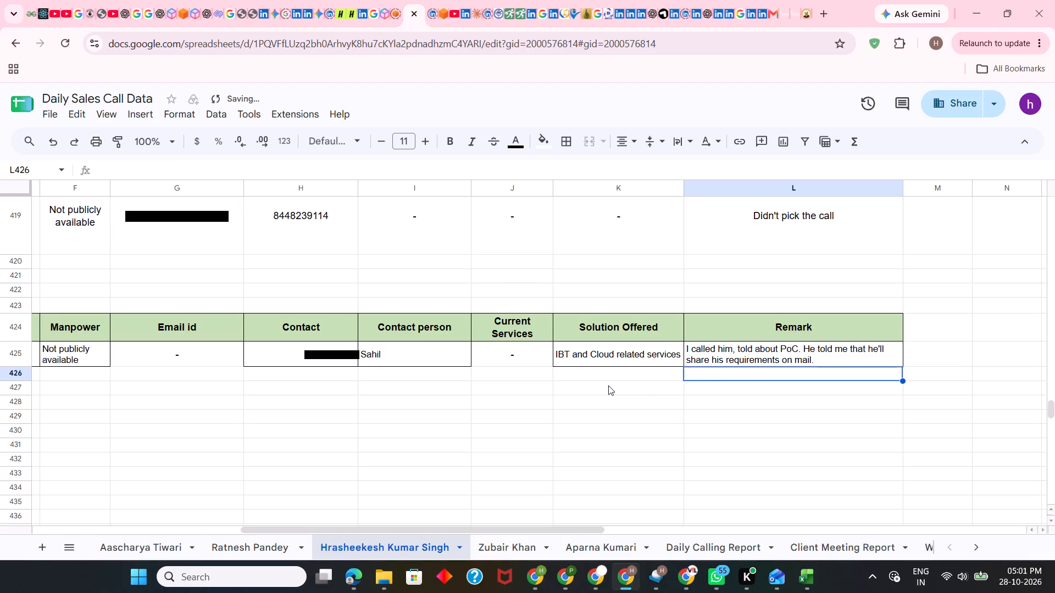
Look back through the companies logged in the 26-10-2026 and 27-10-2026 blocks for the next lead to follow up.
scroll(608, 385, right, 10)
scroll(608, 385, up, 5)
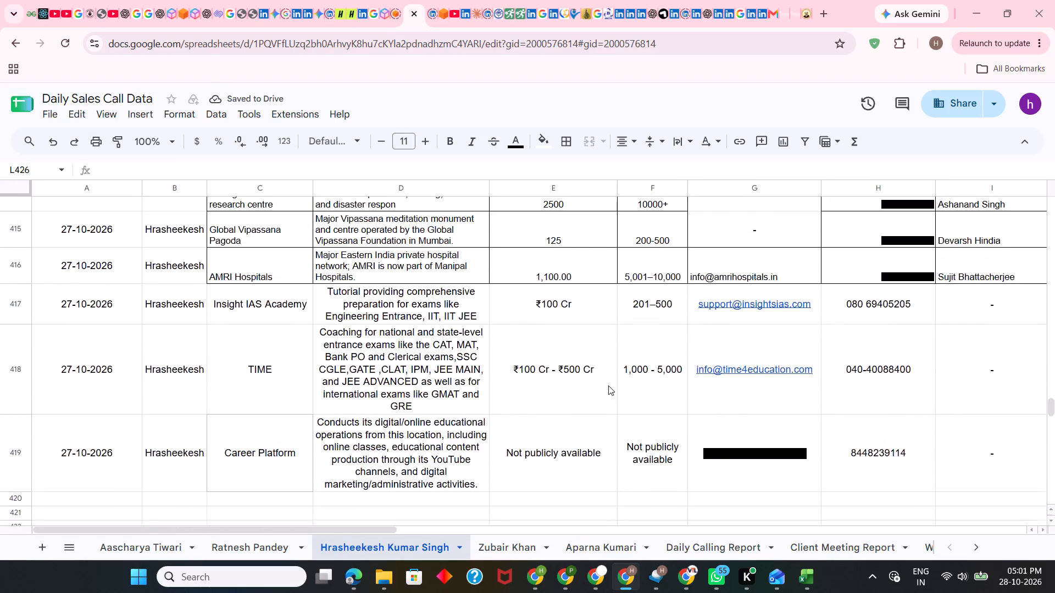
scroll(608, 385, down, 5)
scroll(608, 385, up, 7)
scroll(608, 385, down, 4)
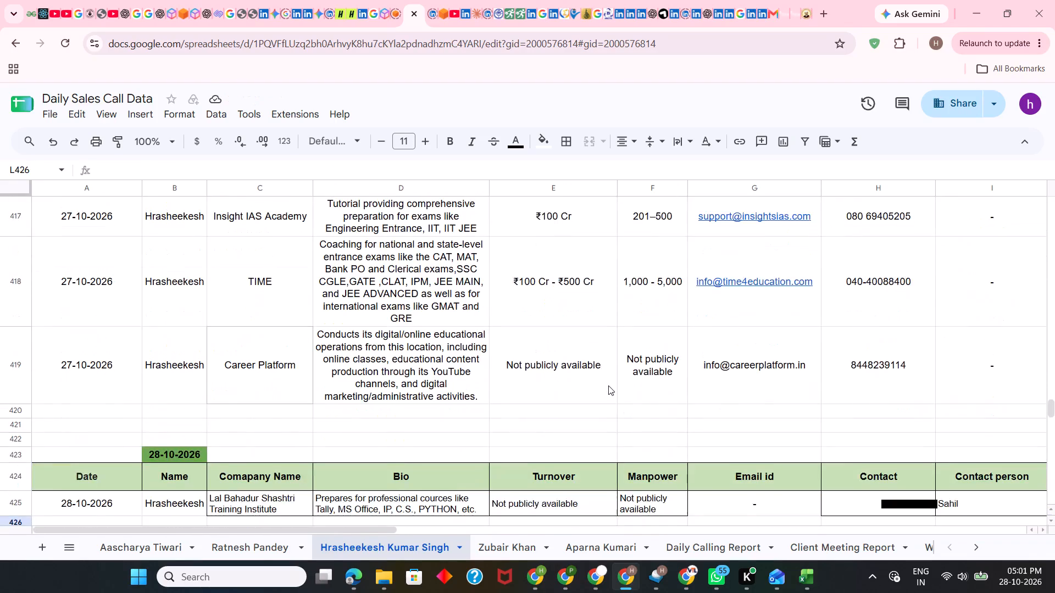
scroll(608, 385, down, 2)
scroll(608, 385, left, 7)
scroll(608, 385, right, 11)
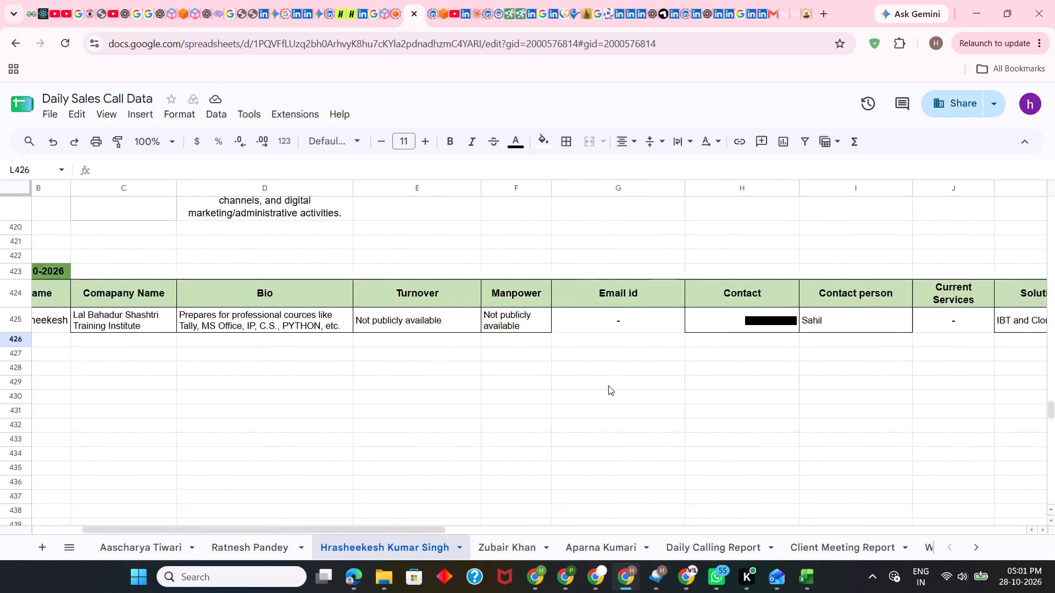
scroll(608, 385, up, 14)
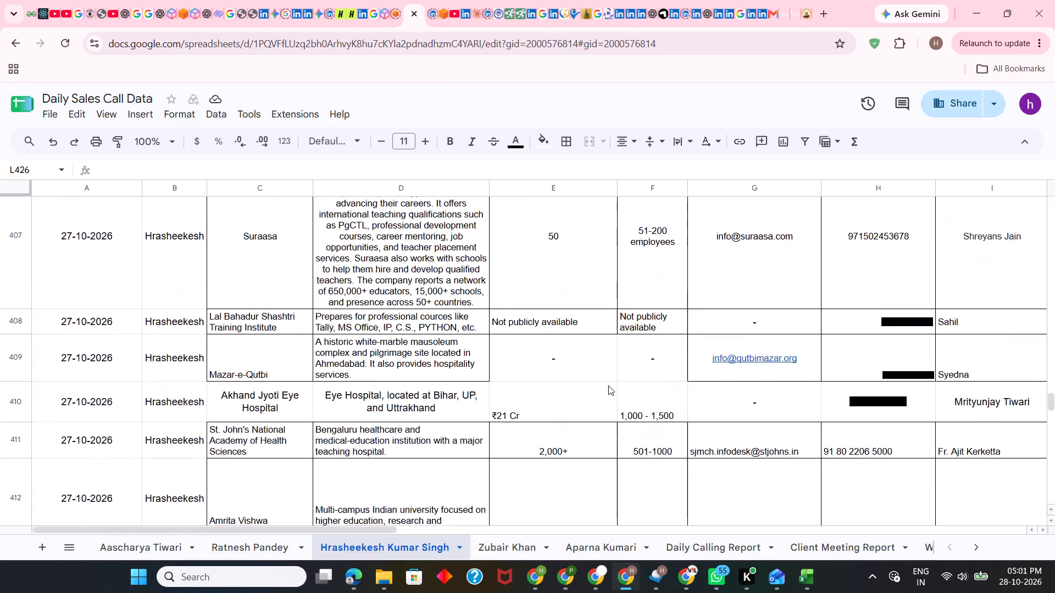
scroll(608, 385, up, 1)
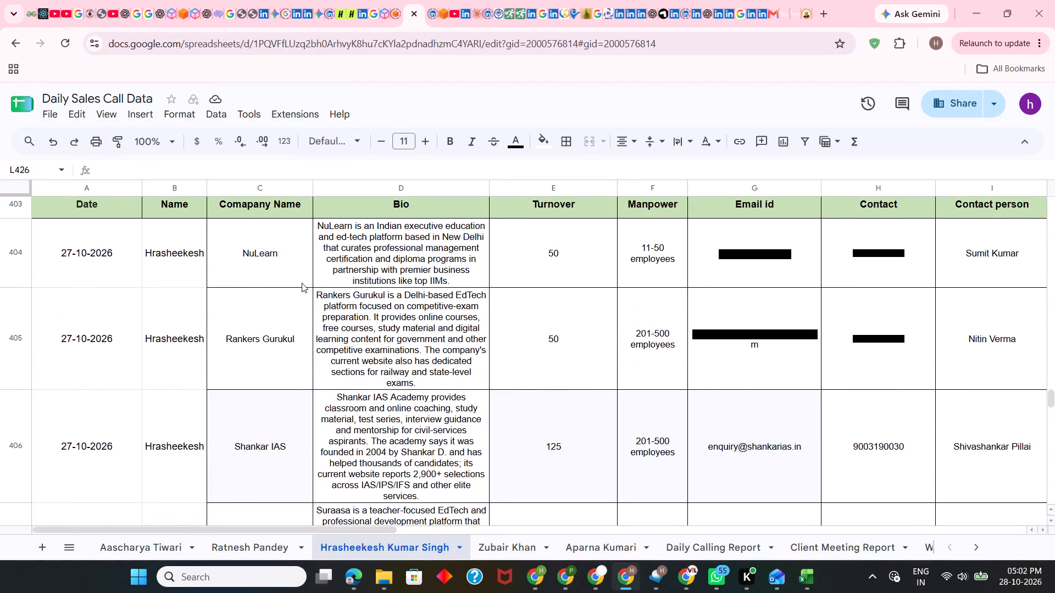
scroll(302, 283, up, 3)
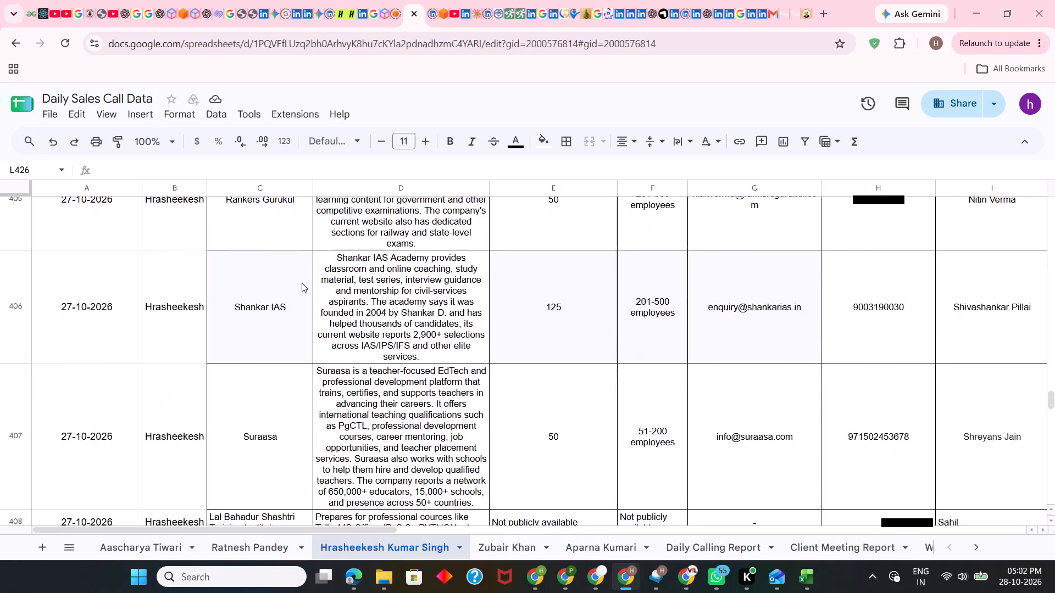
scroll(302, 283, up, 8)
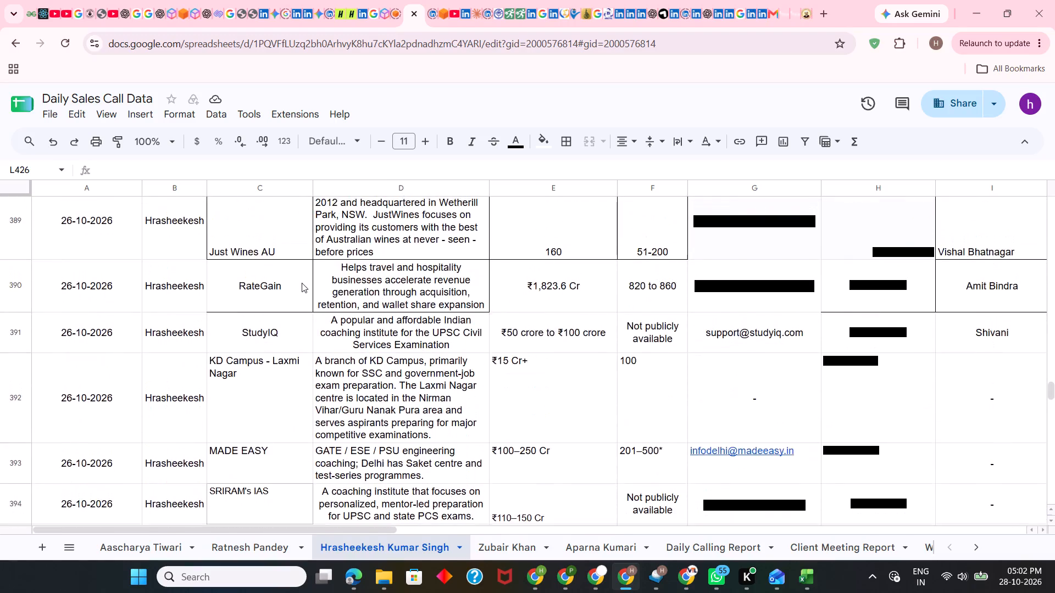
scroll(302, 283, down, 1)
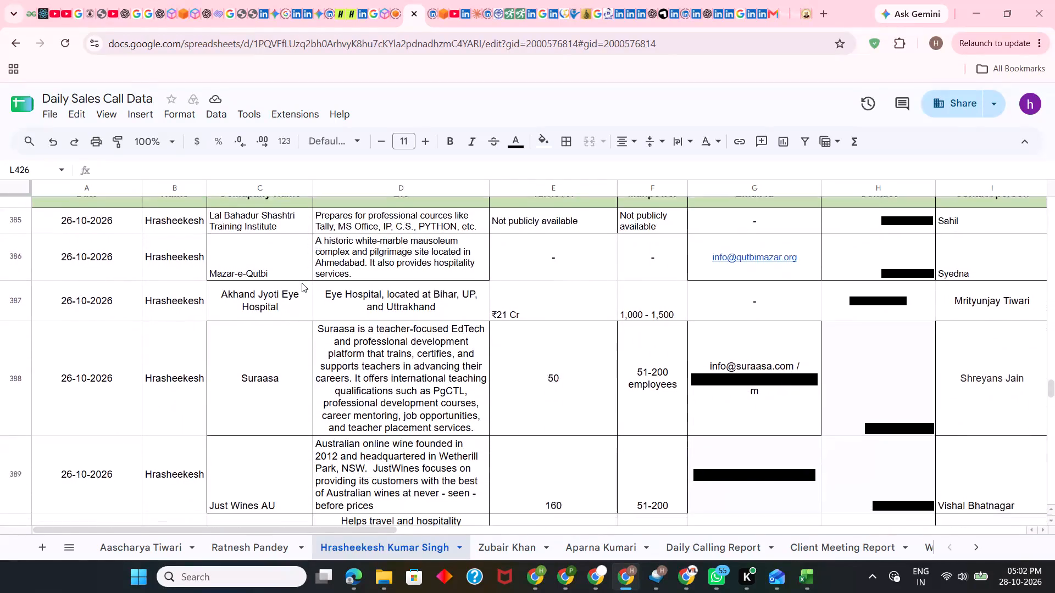
scroll(302, 283, down, 3)
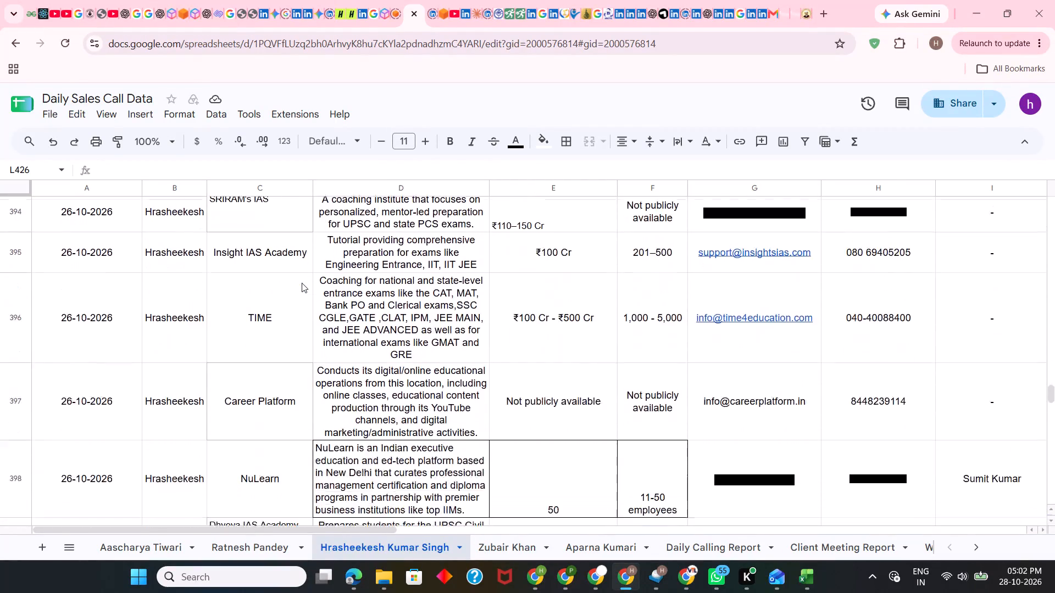
scroll(302, 283, down, 3)
Copy the NuLearn details, company name through remark (C398:L398), from the 26-10-2026 block and return to the 28-10-2026 block.
click(302, 283)
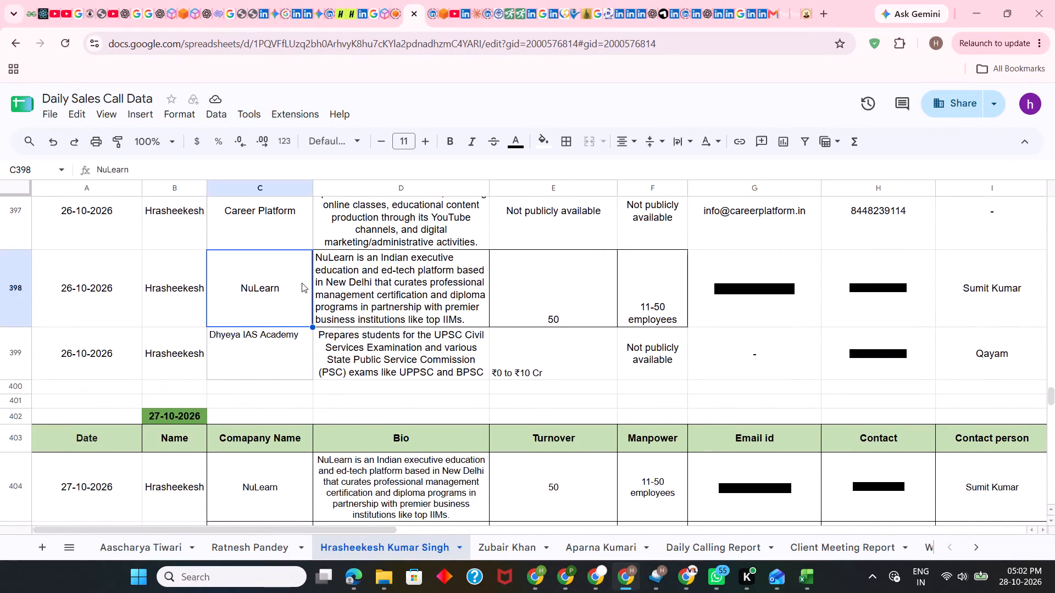
key(shift+Right)
key(shift+Right)
key(shift+Right)
key(shift+Right)
key(shift+Right)
key(shift+Right)
key(shift+Right)
key(shift+Right)
key(shift+Right)
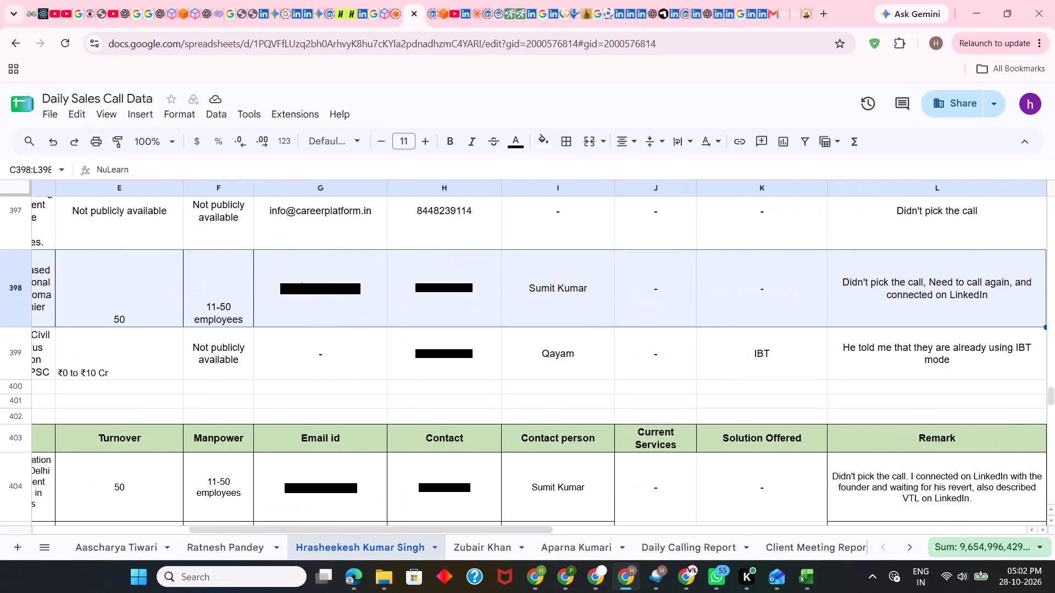
key(shift+Right)
key(shift+Left)
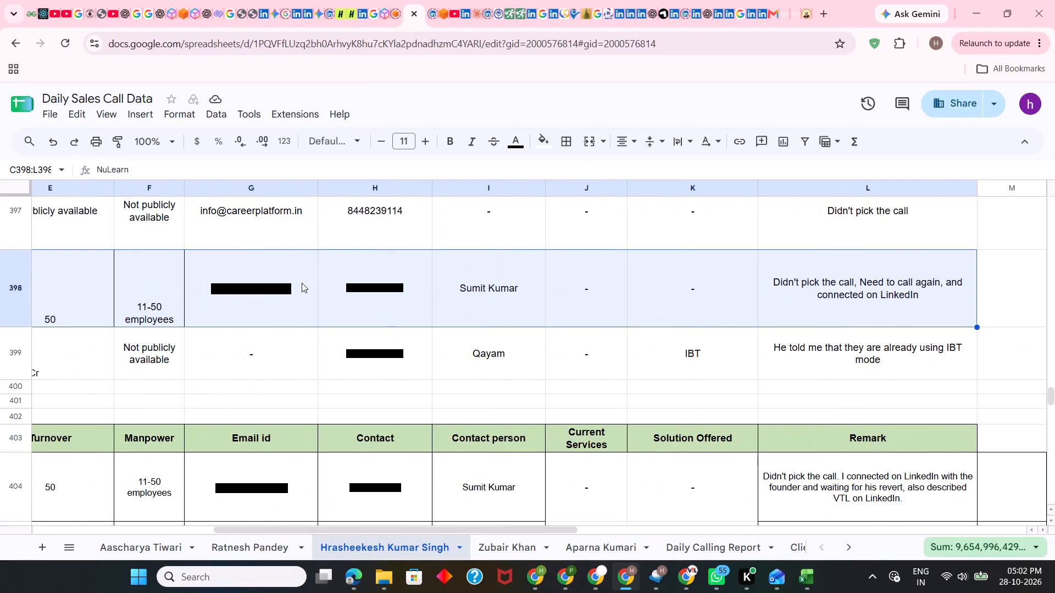
key(ctrl+c)
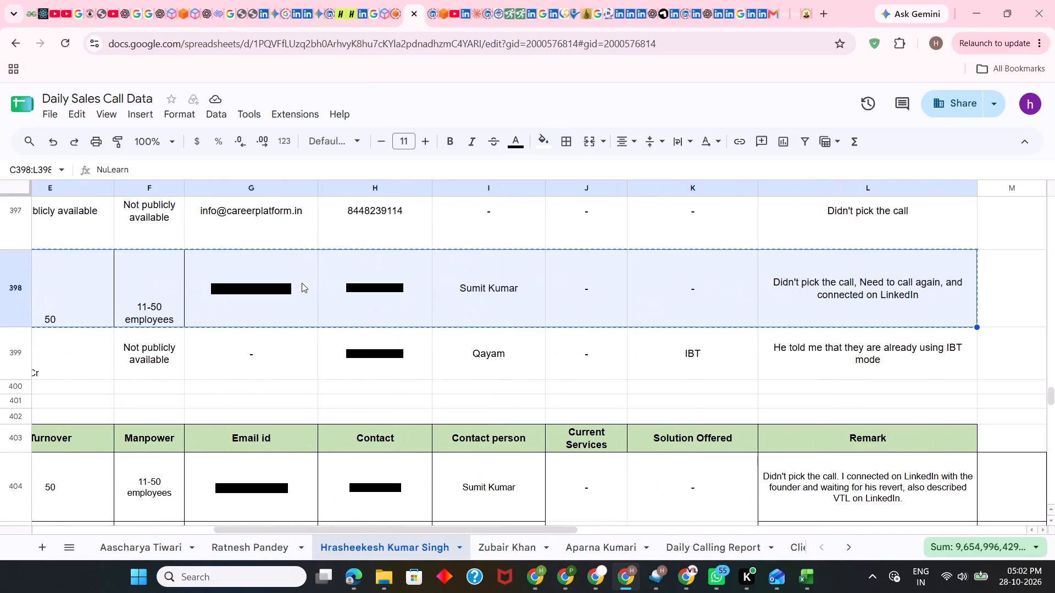
scroll(302, 283, down, 15)
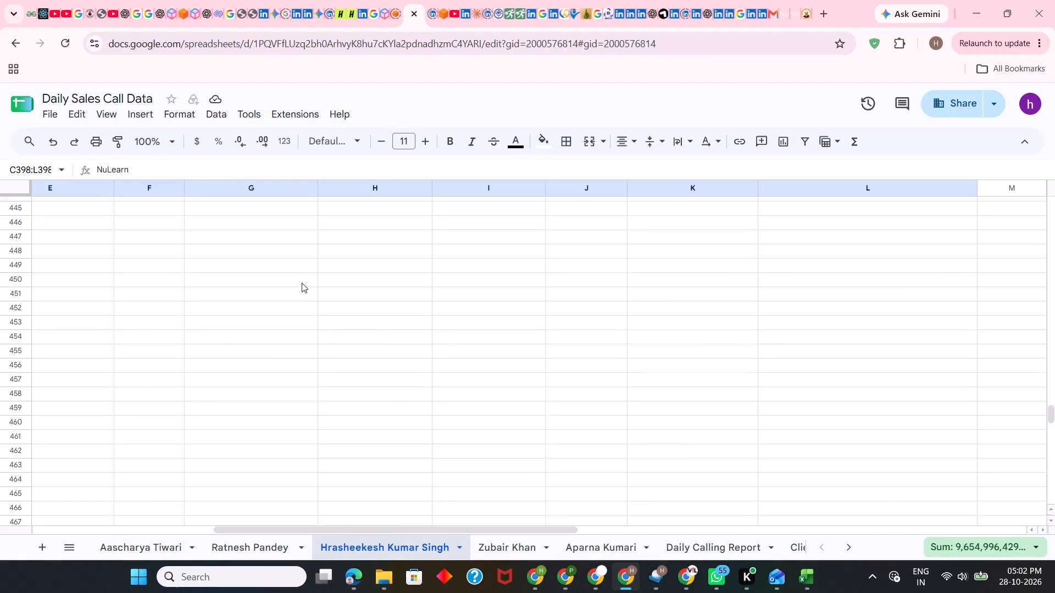
scroll(302, 283, up, 8)
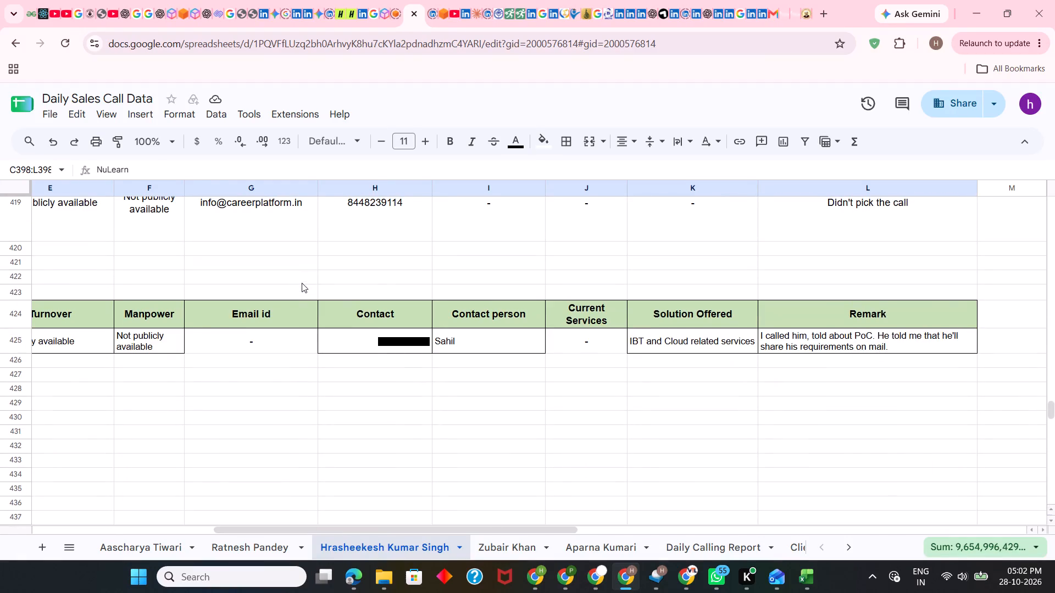
scroll(302, 283, right, 7)
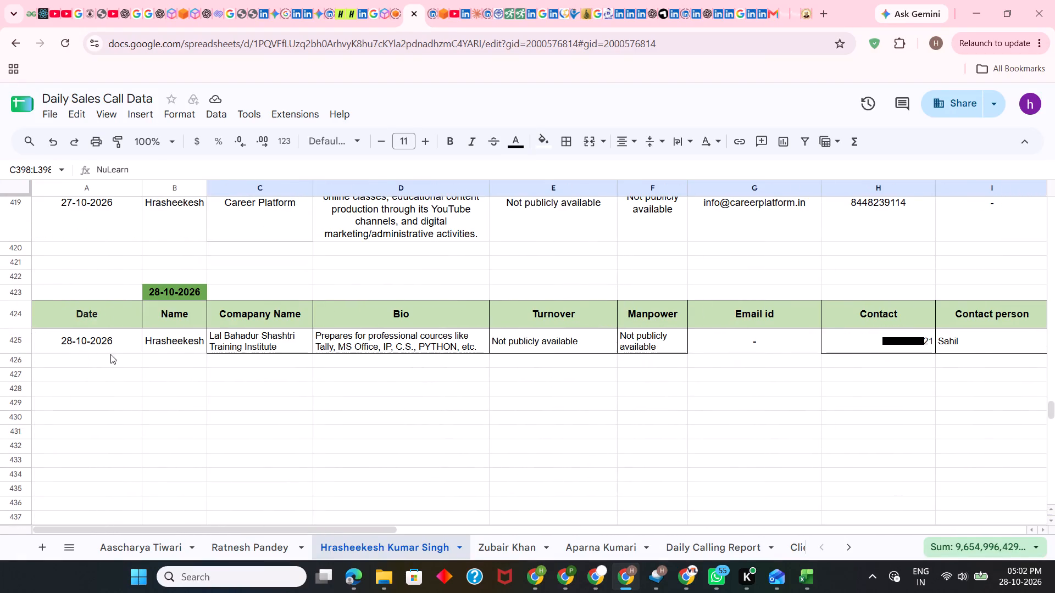
Fill the date 28-10-2026 down column A from row 426 through row 440.
click(138, 348)
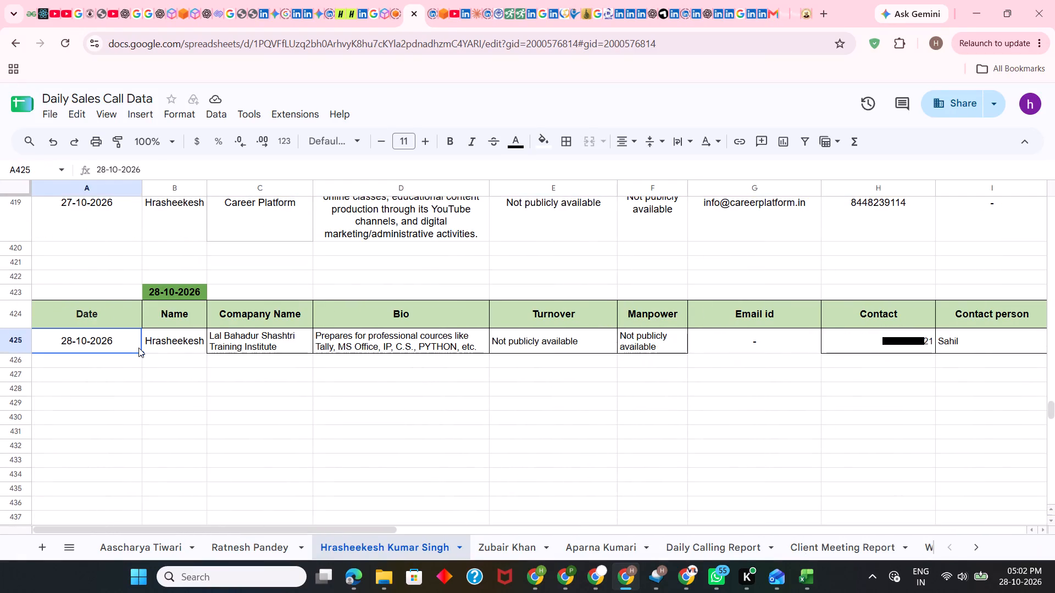
key(ctrl+c)
key(Down)
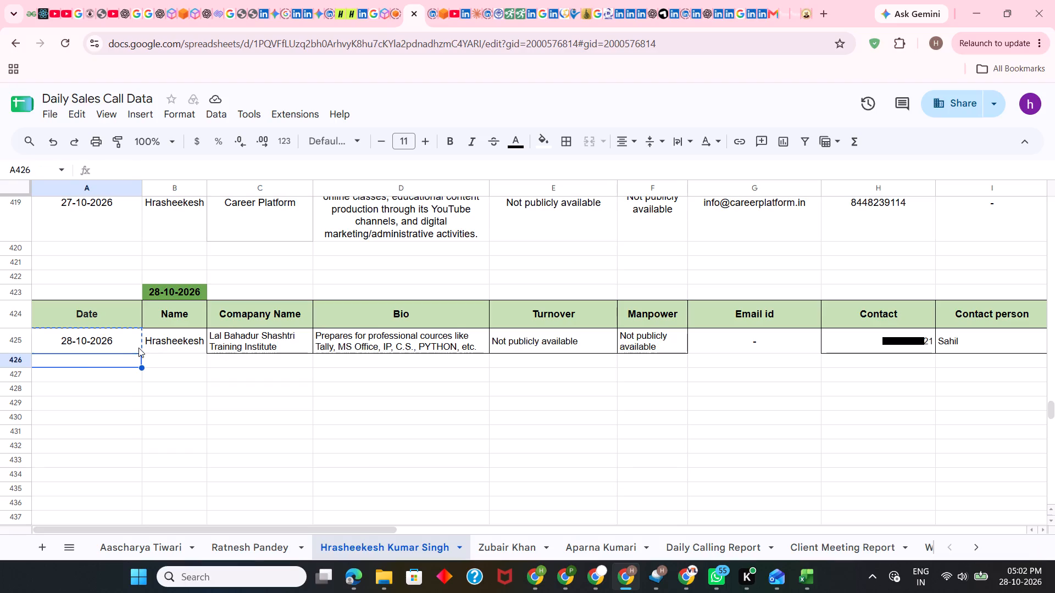
key(ctrl+v)
key(Down)
key(ctrl+v)
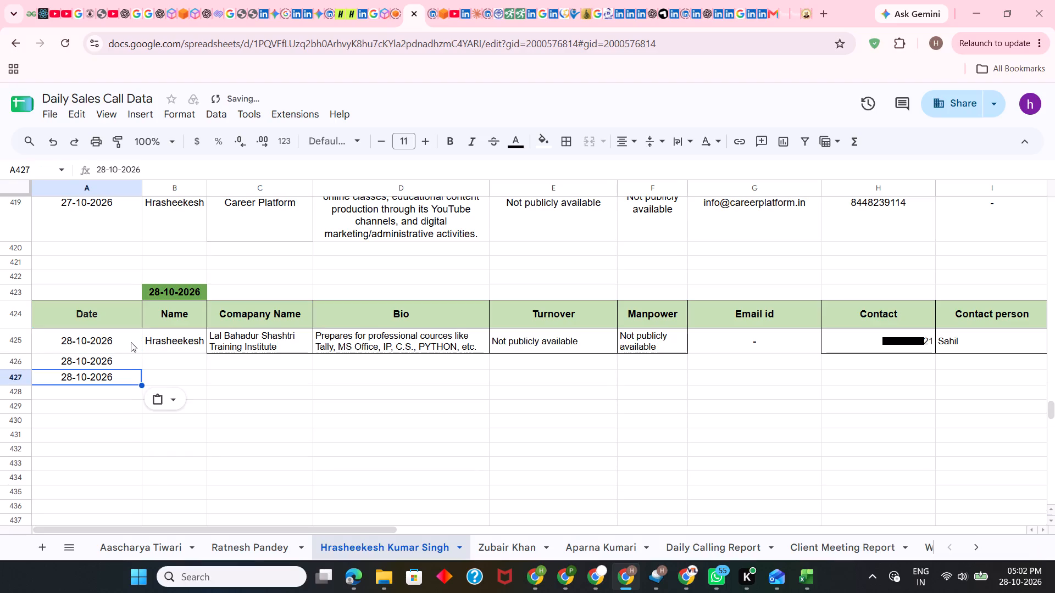
click(131, 342)
key(shift+Down)
key(shift+Down)
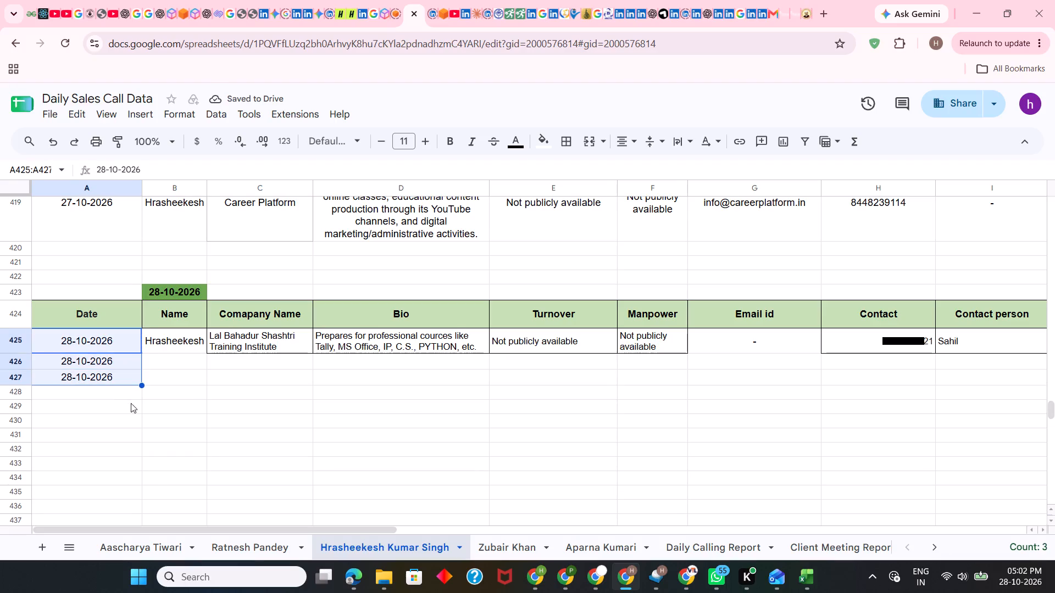
click(123, 365)
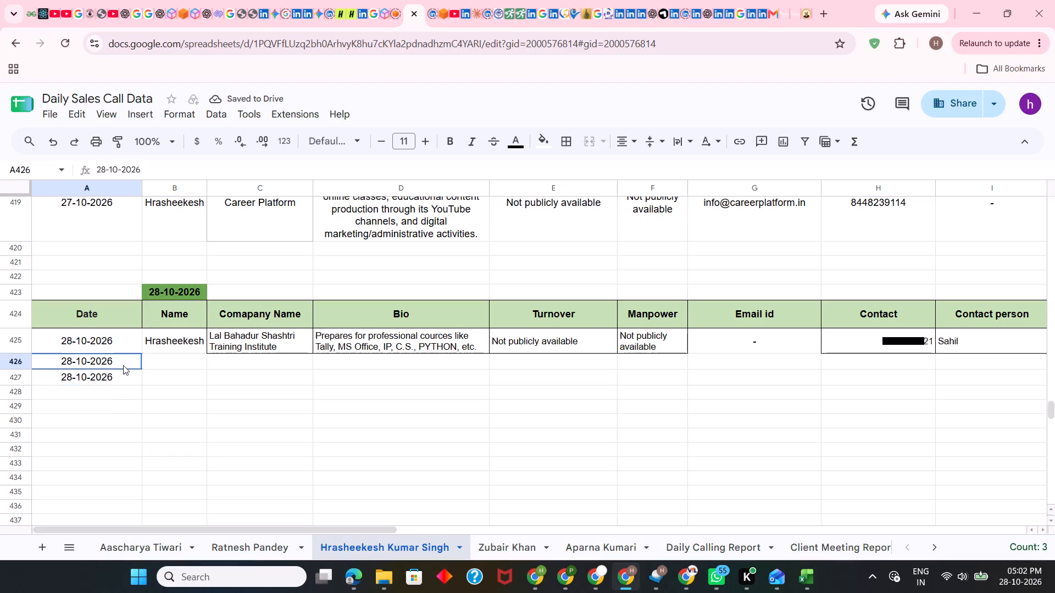
key(shift+Down)
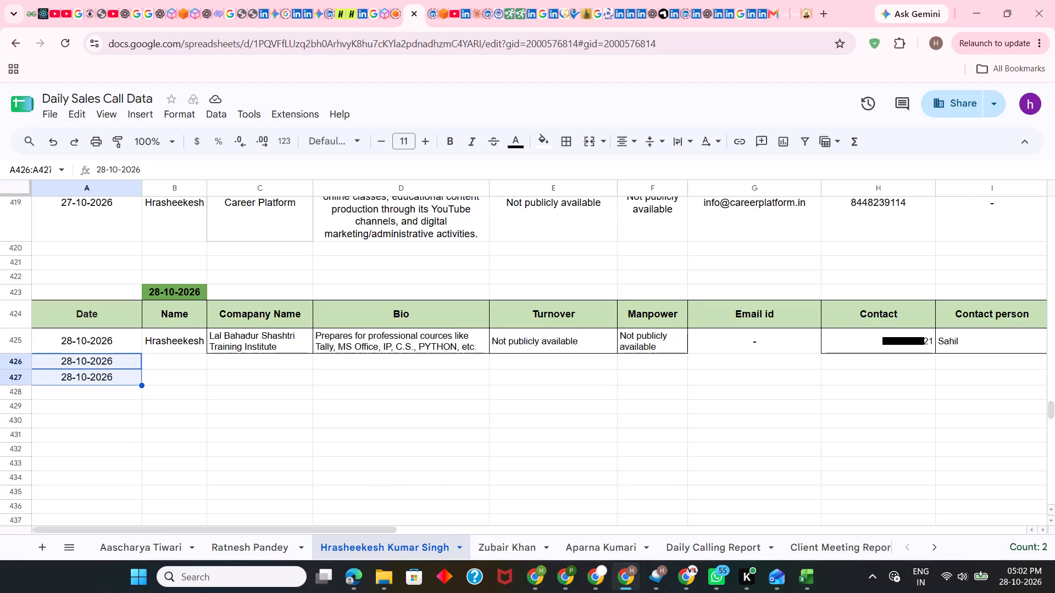
drag(143, 385, 146, 491)
drag(146, 491, 143, 526)
drag(143, 526, 141, 461)
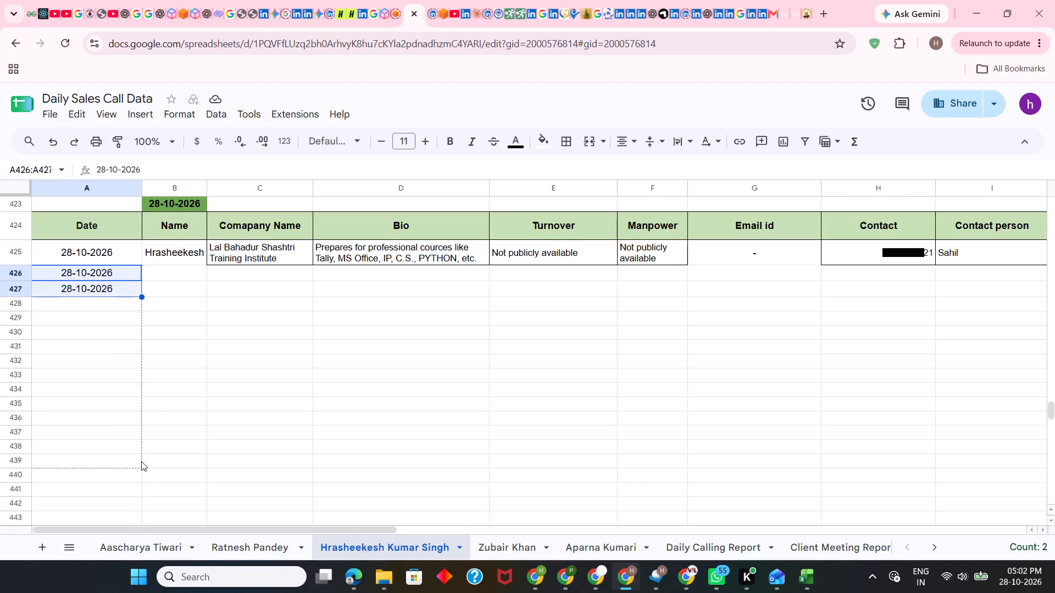
drag(141, 461, 136, 473)
drag(136, 473, 136, 474)
Fill the caller's name from B425 down column B through row 440.
click(162, 264)
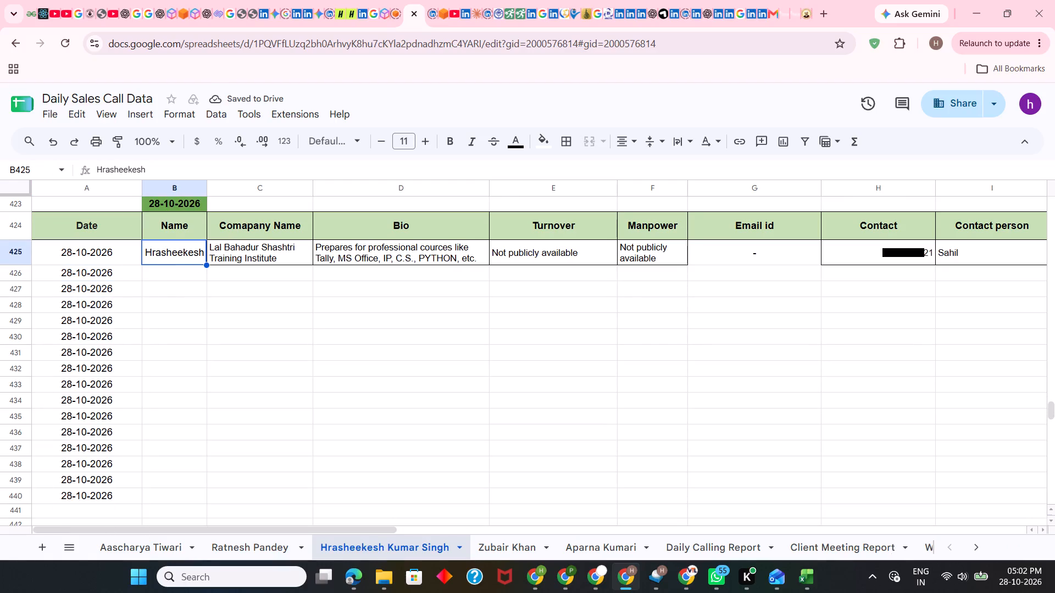
drag(204, 265, 200, 478)
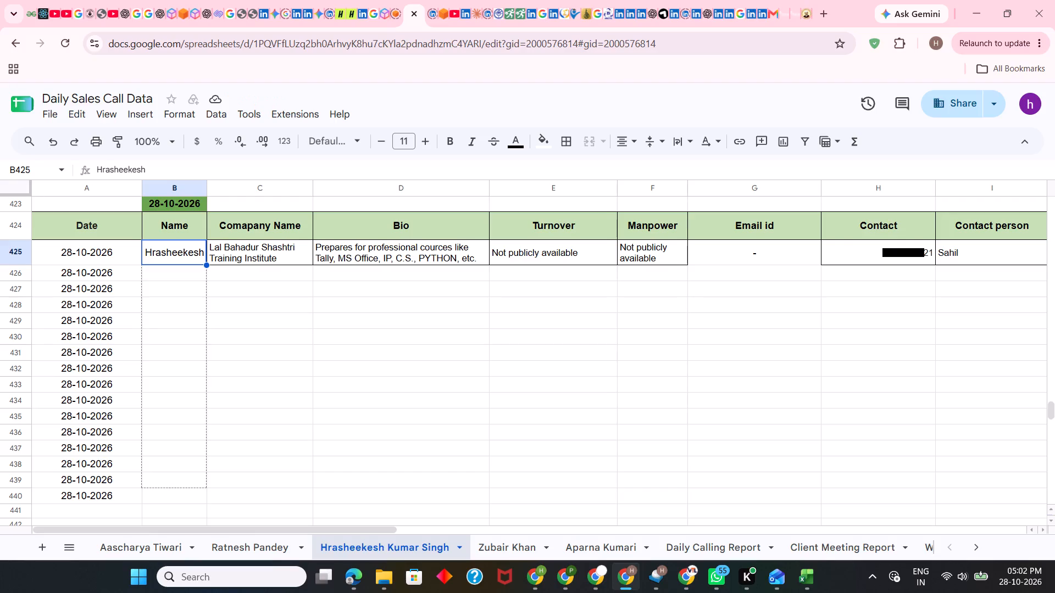
drag(200, 478, 200, 486)
drag(200, 486, 200, 491)
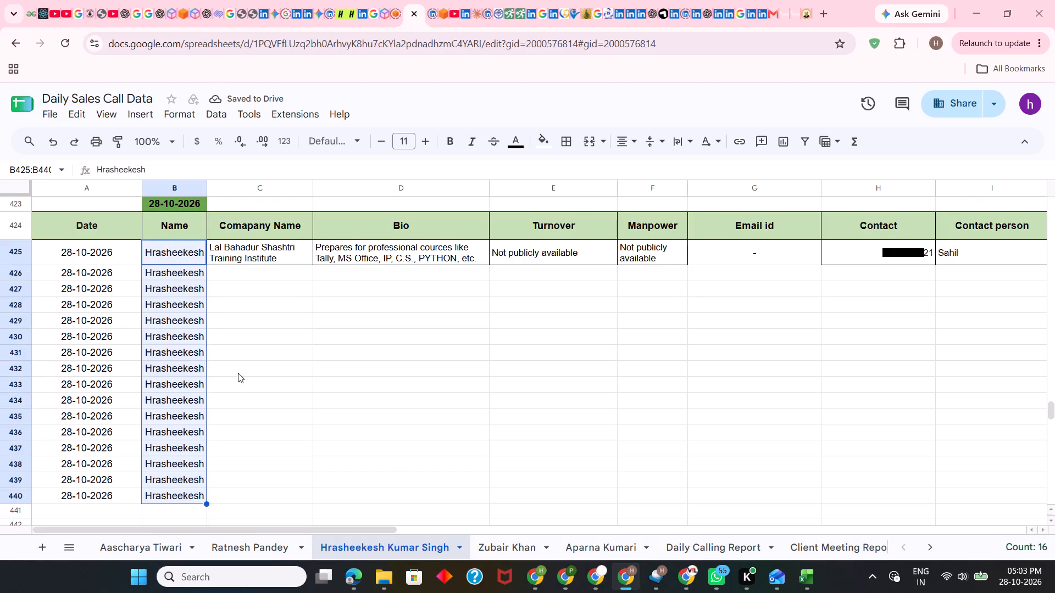
Copy the NuLearn details, company name through remark (C404:L404), from the 27-10-2026 block into row 426 starting at C426.
scroll(238, 373, down, 1)
scroll(238, 373, up, 4)
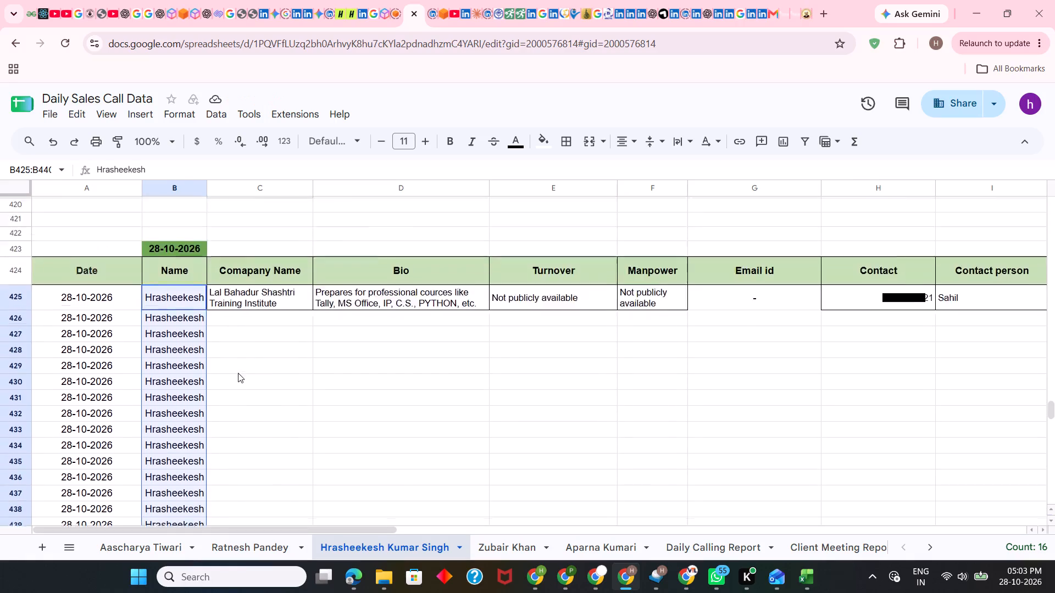
scroll(238, 373, up, 11)
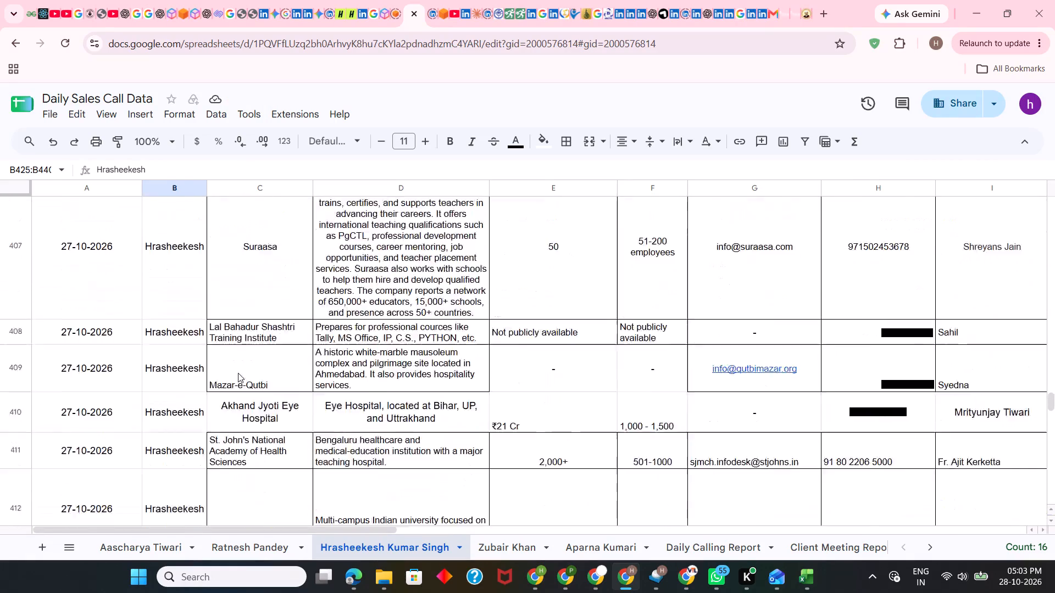
scroll(238, 373, up, 3)
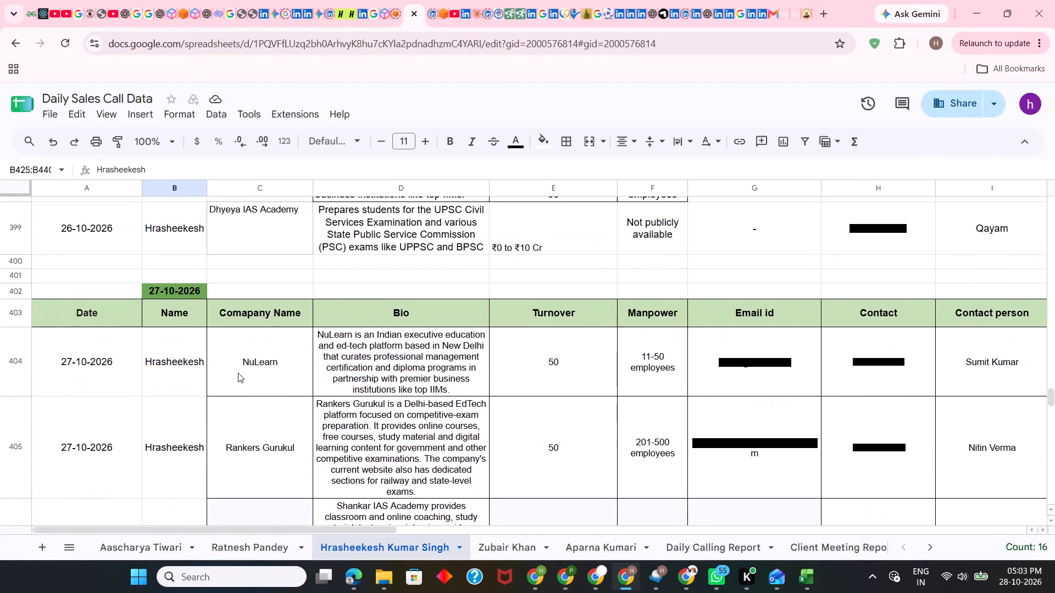
click(238, 373)
key(shift+Right)
key(shift+Right)
key(shift+Right)
key(shift+Right)
key(shift+Right)
key(shift+Right)
key(shift+Right)
key(shift+Right)
key(shift+Right)
key(shift+Right)
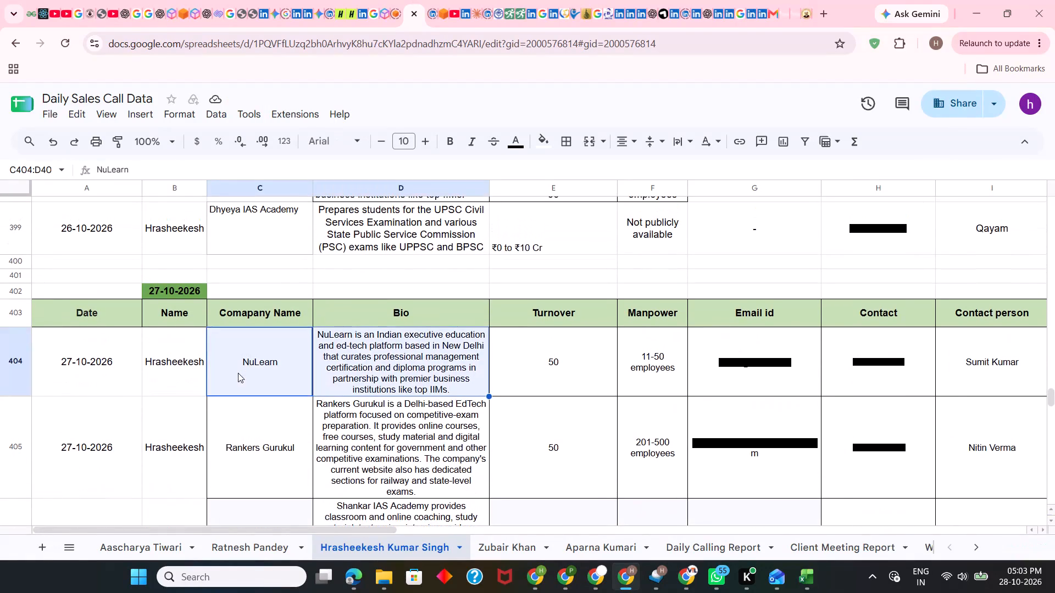
key(shift+Left)
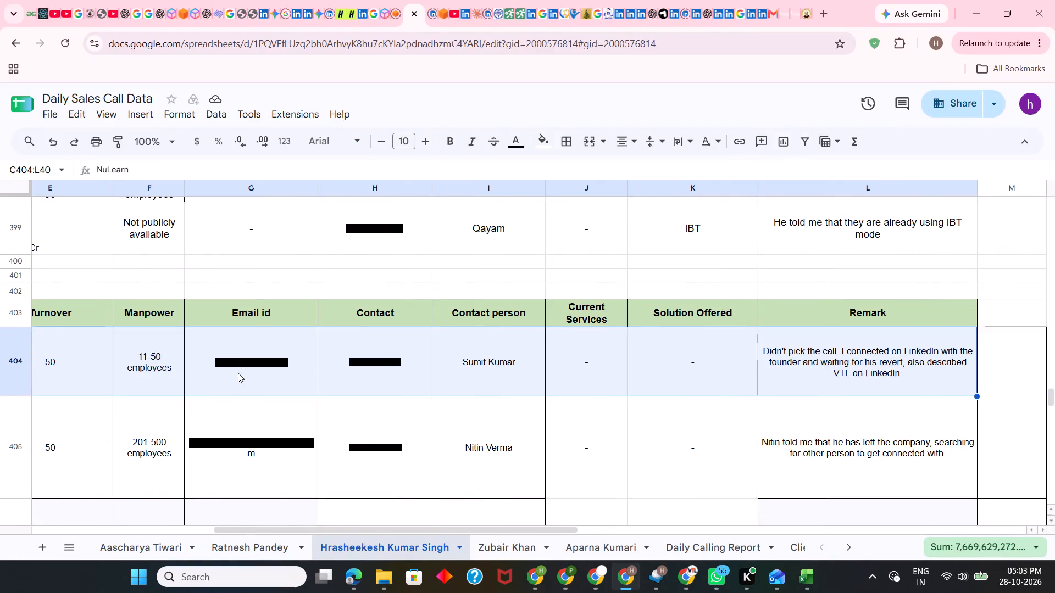
key(ctrl+c)
scroll(238, 373, down, 9)
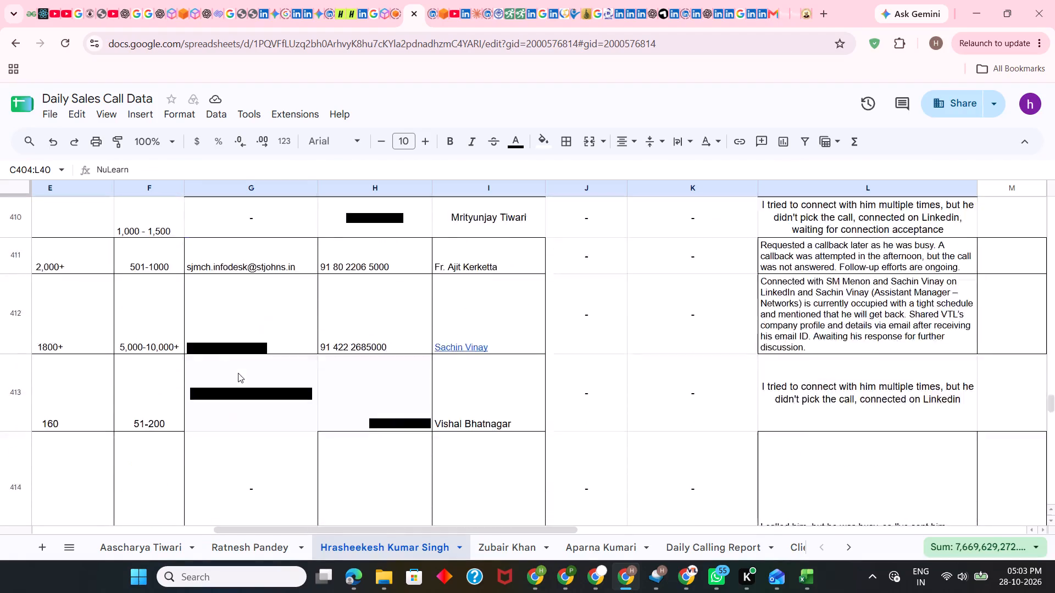
scroll(238, 373, down, 8)
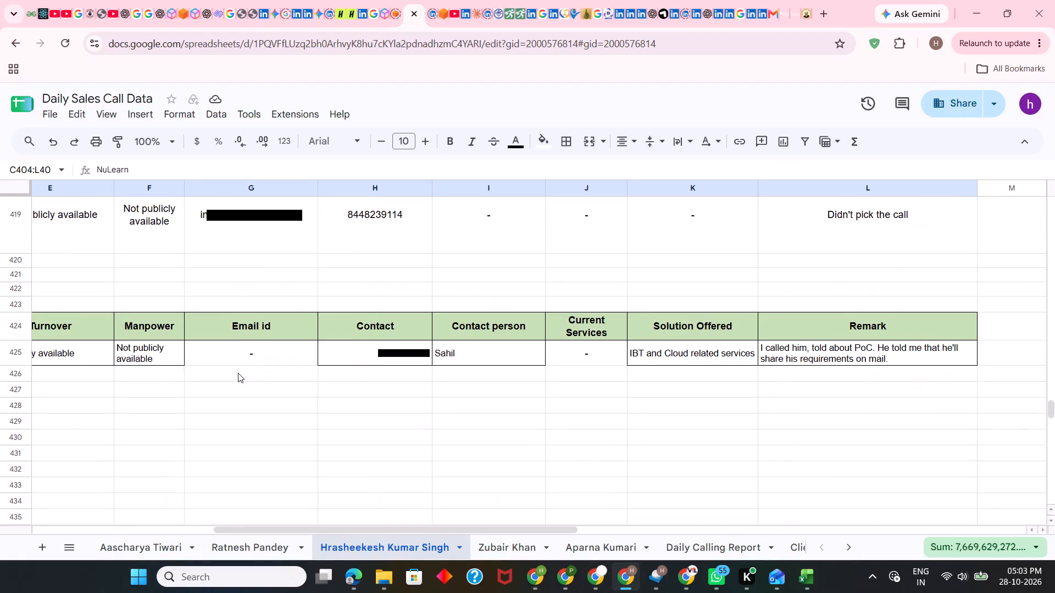
scroll(238, 373, right, 5)
click(238, 373)
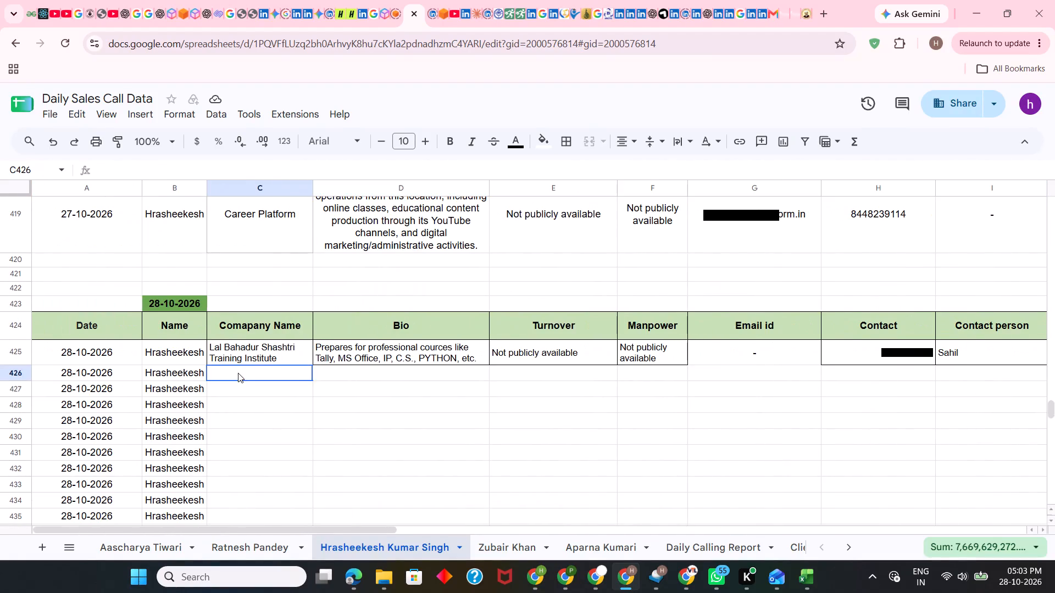
key(ctrl+v)
Shorten the NuLearn remark in L426 to "Didn't pick the call. I connected on LinkedIn.".
scroll(675, 417, left, 2)
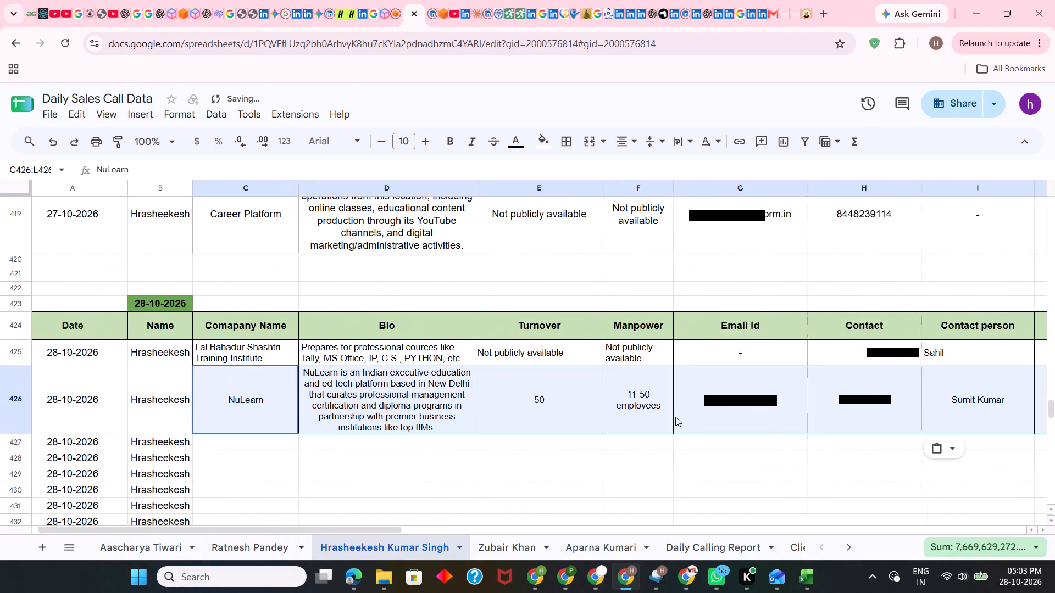
scroll(675, 417, left, 5)
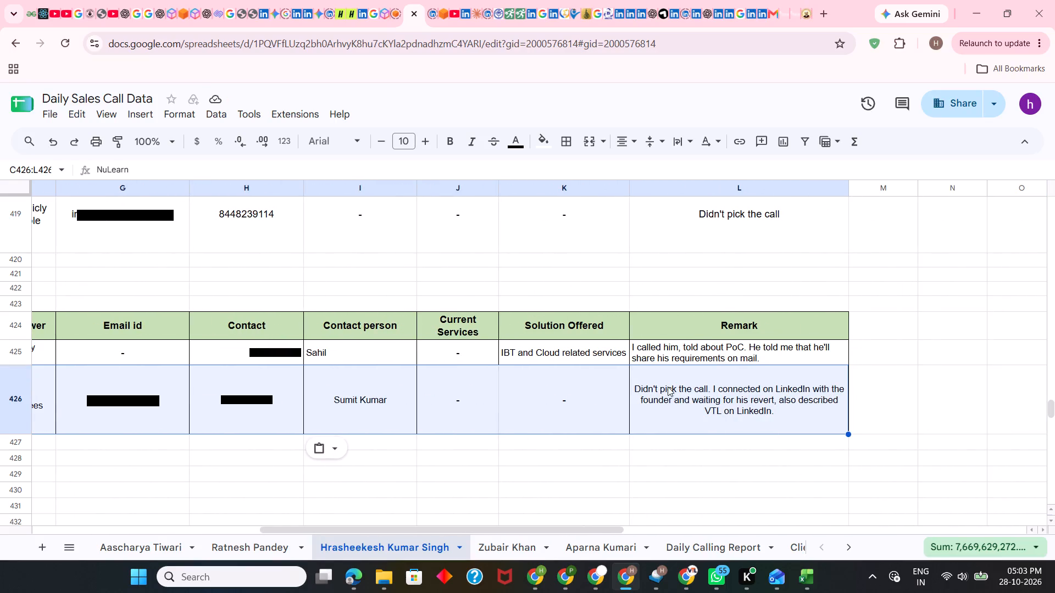
double_click(714, 389)
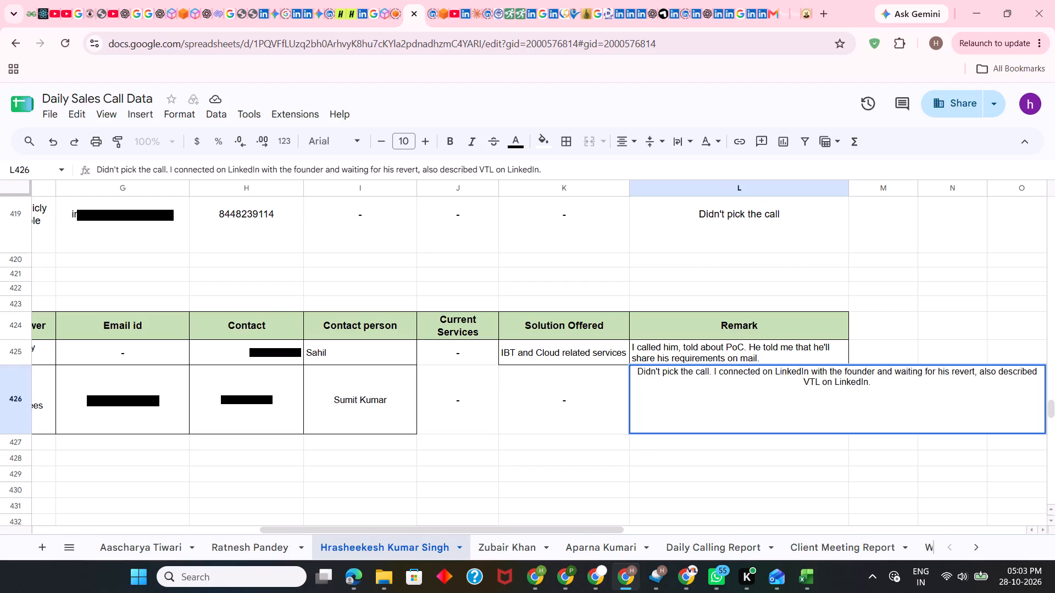
drag(810, 371, 899, 385)
key(BackSpace)
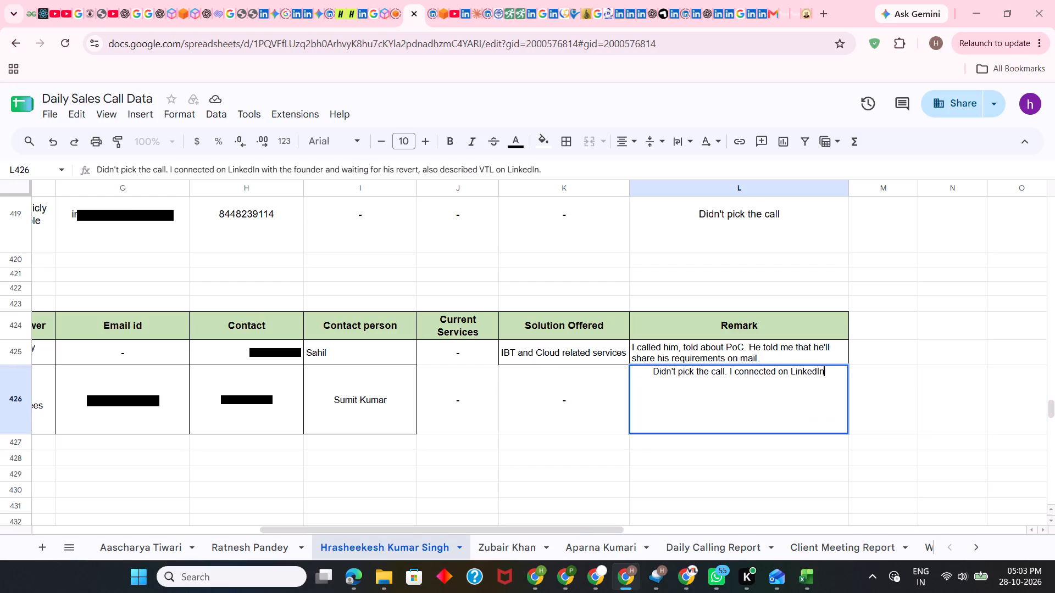
key(period)
key(Return)
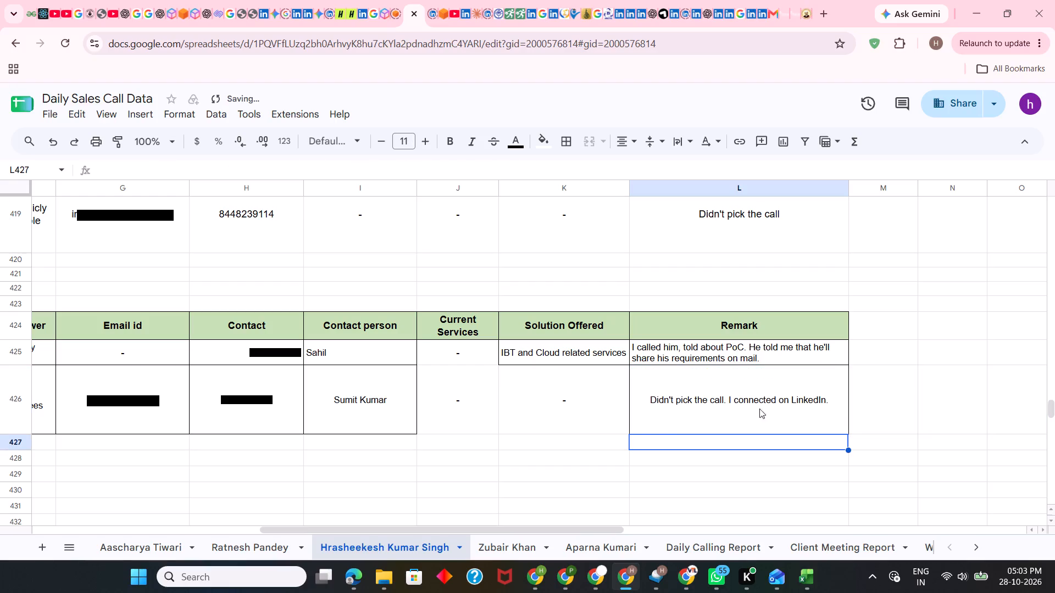
Copy the Just Wines AU details, company name through remark (C389:L389), from the 26-10-2026 block into row 427 starting at C427.
scroll(648, 428, right, 5)
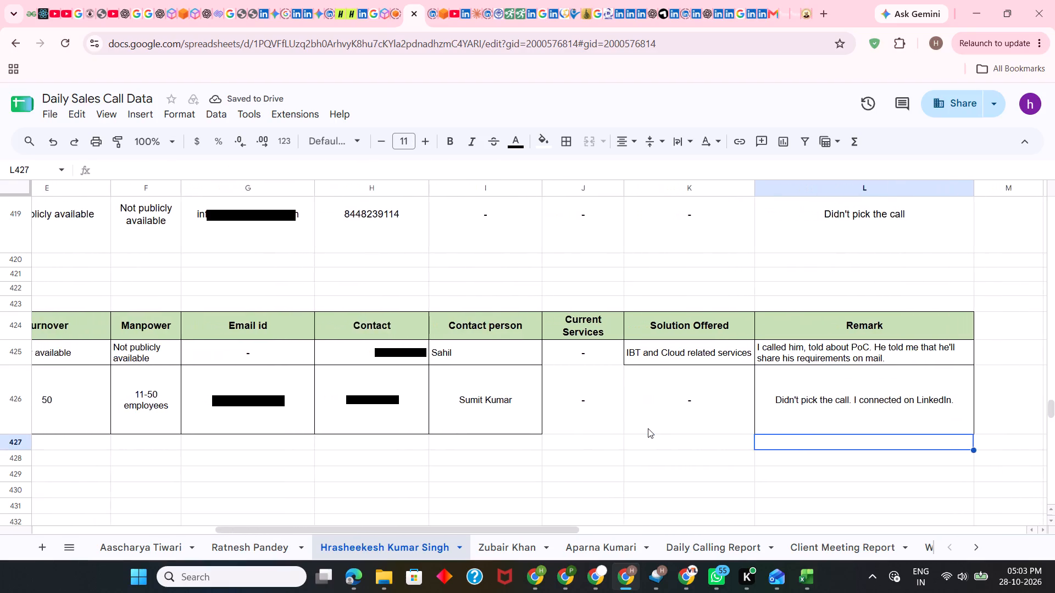
scroll(648, 428, right, 5)
scroll(648, 428, up, 2)
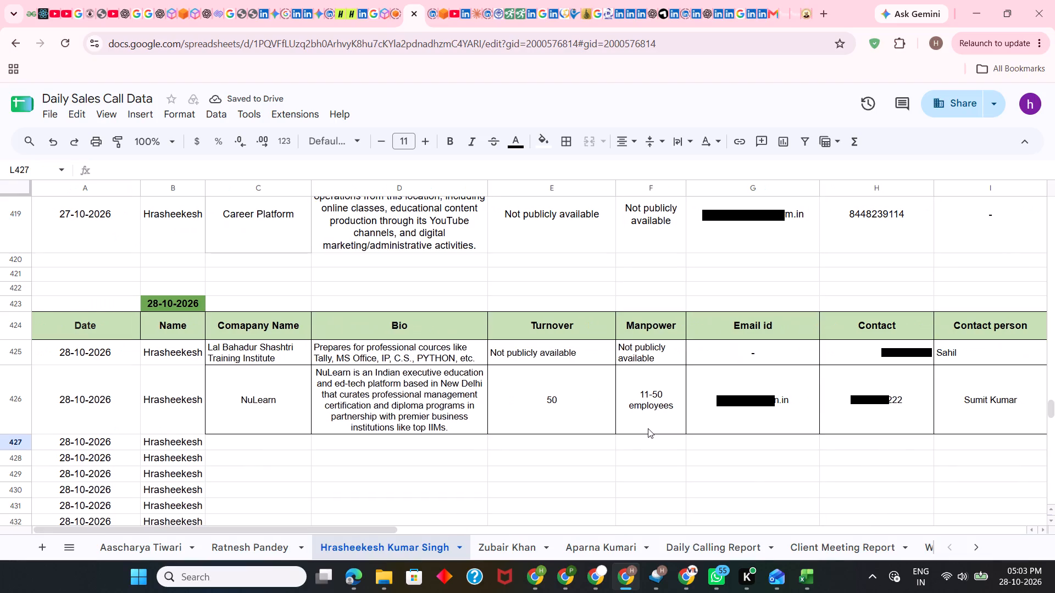
scroll(648, 428, up, 9)
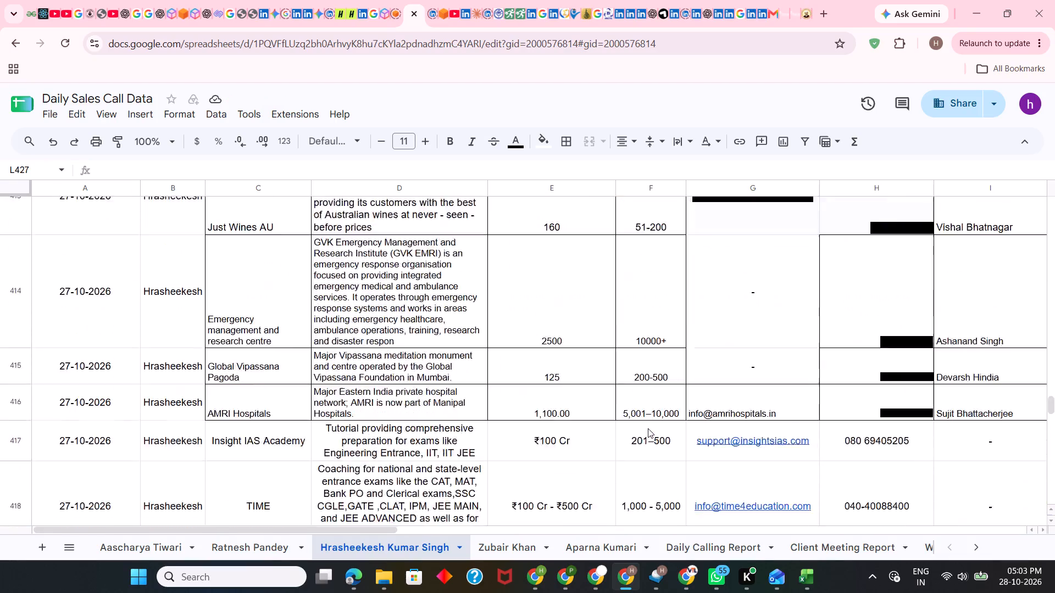
scroll(648, 428, up, 5)
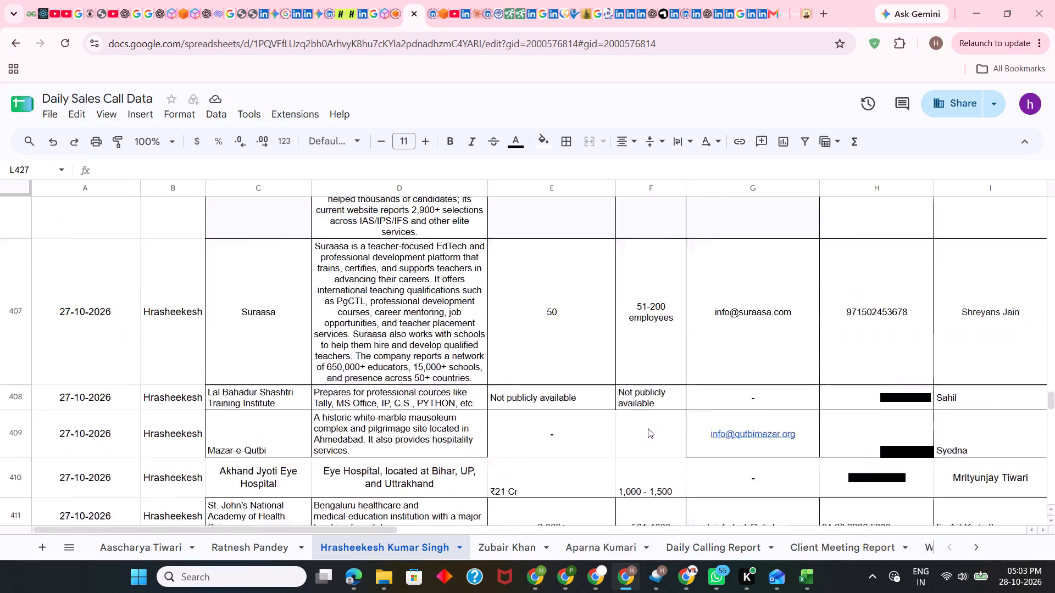
scroll(648, 428, up, 1)
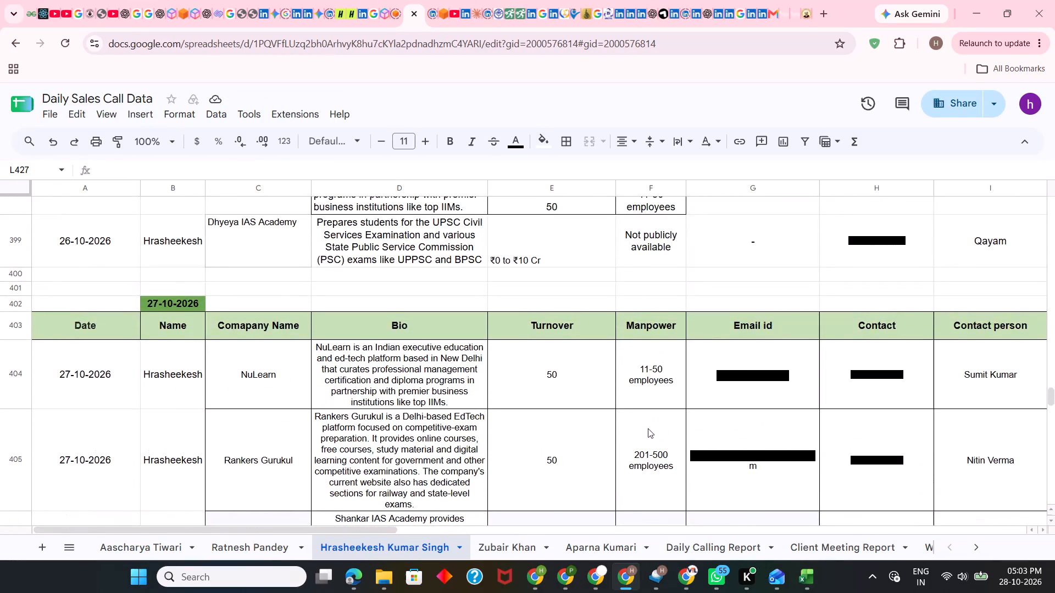
scroll(648, 428, up, 1)
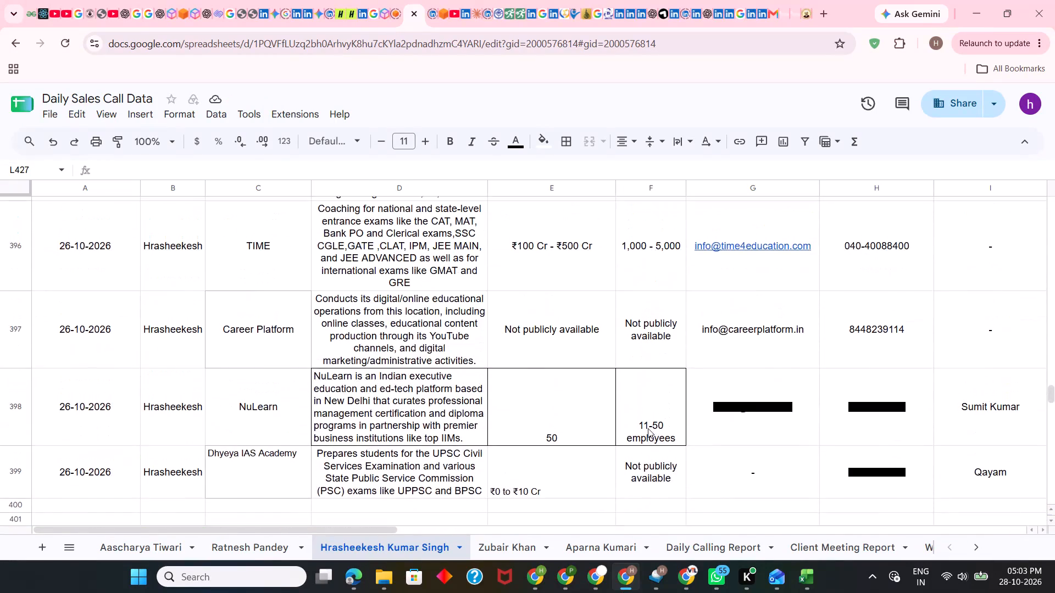
scroll(648, 428, up, 12)
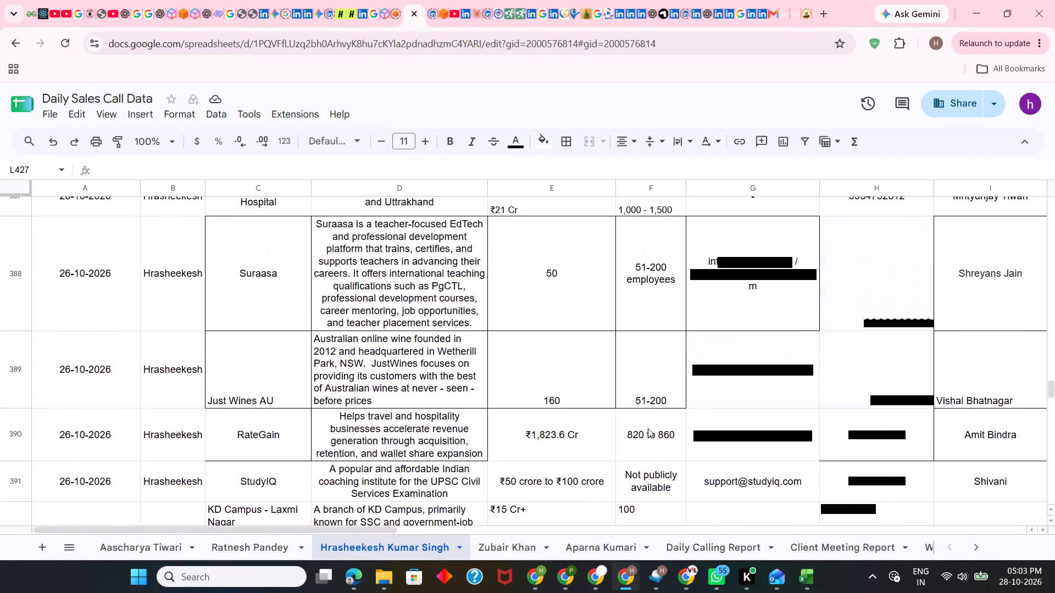
scroll(648, 428, up, 1)
click(297, 423)
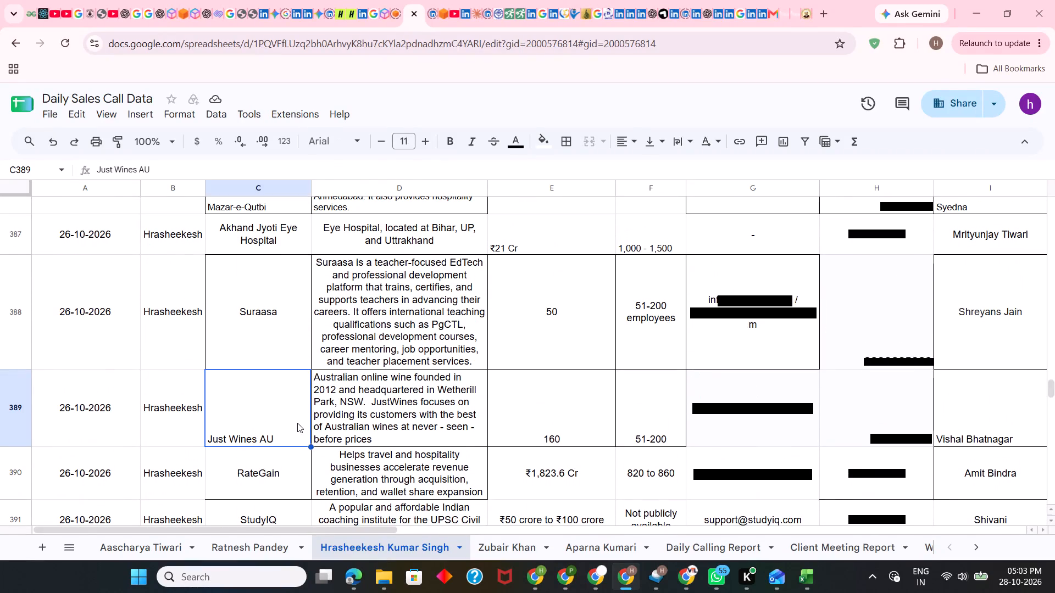
key(shift+Right)
key(shift+Right)
key(shift+Right)
key(shift+Right)
key(shift+Right)
key(shift+Right)
key(shift+Right)
key(shift+Right)
key(shift+Right)
key(shift+Right)
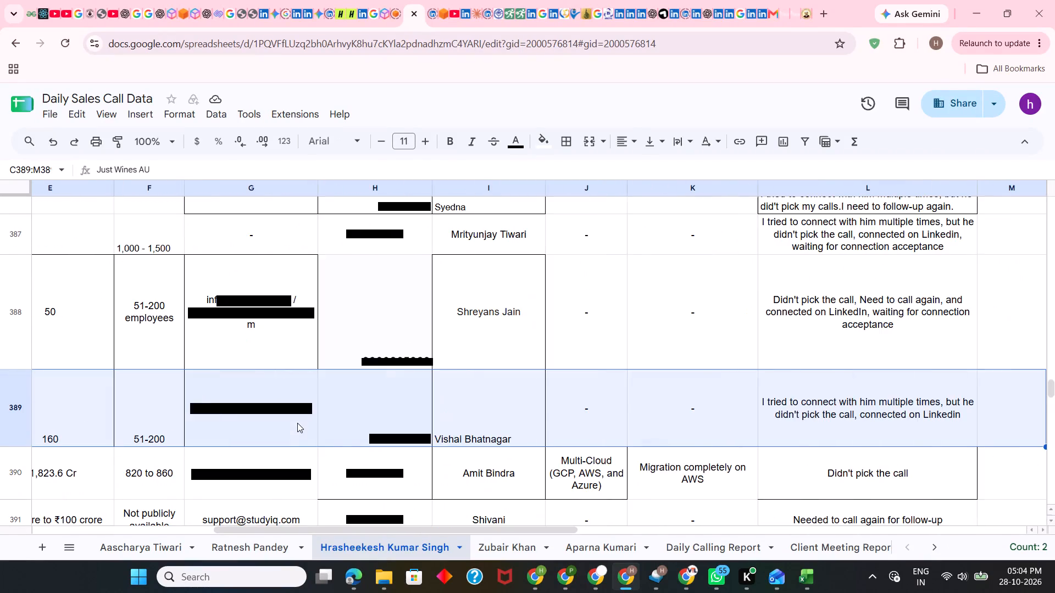
key(shift+Left)
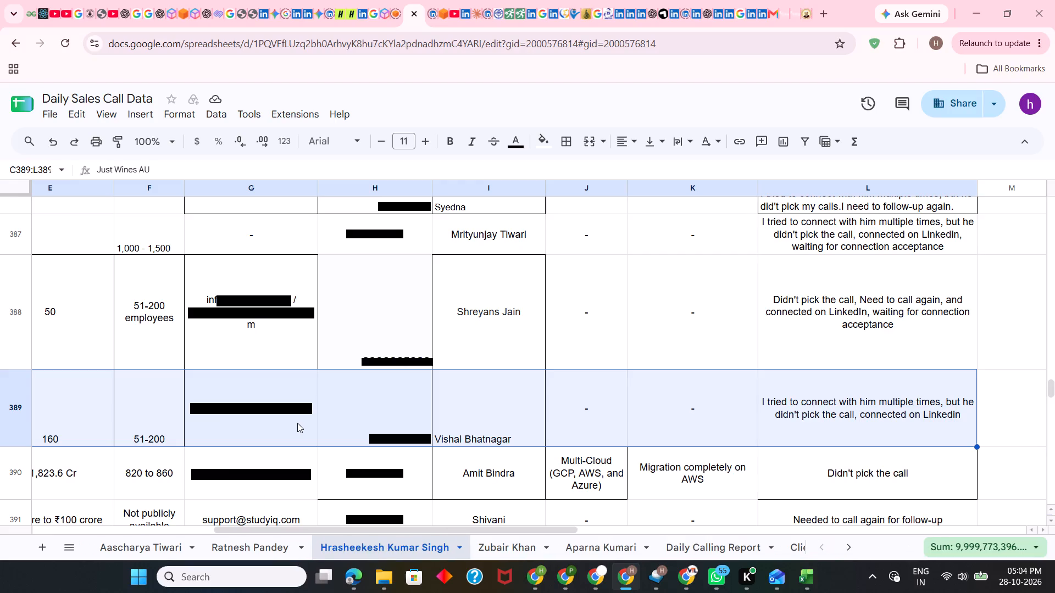
key(ctrl+c)
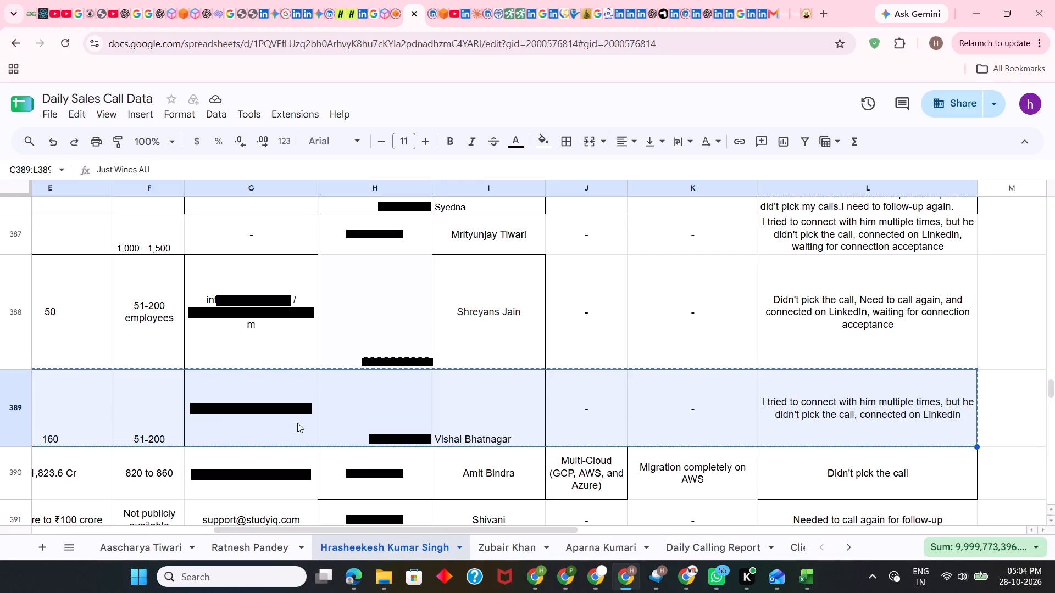
scroll(297, 423, right, 7)
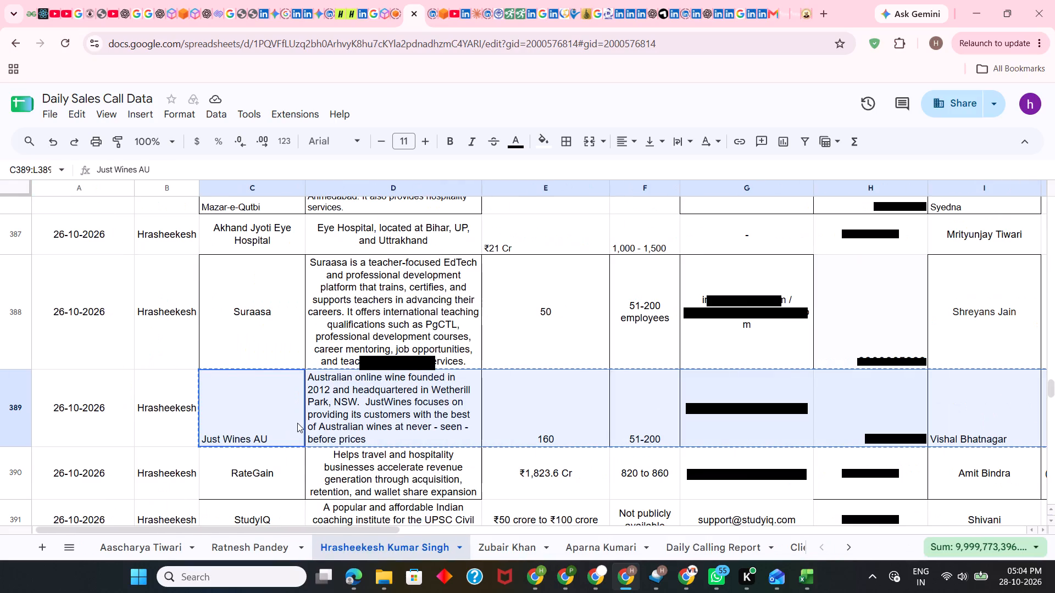
scroll(297, 423, down, 12)
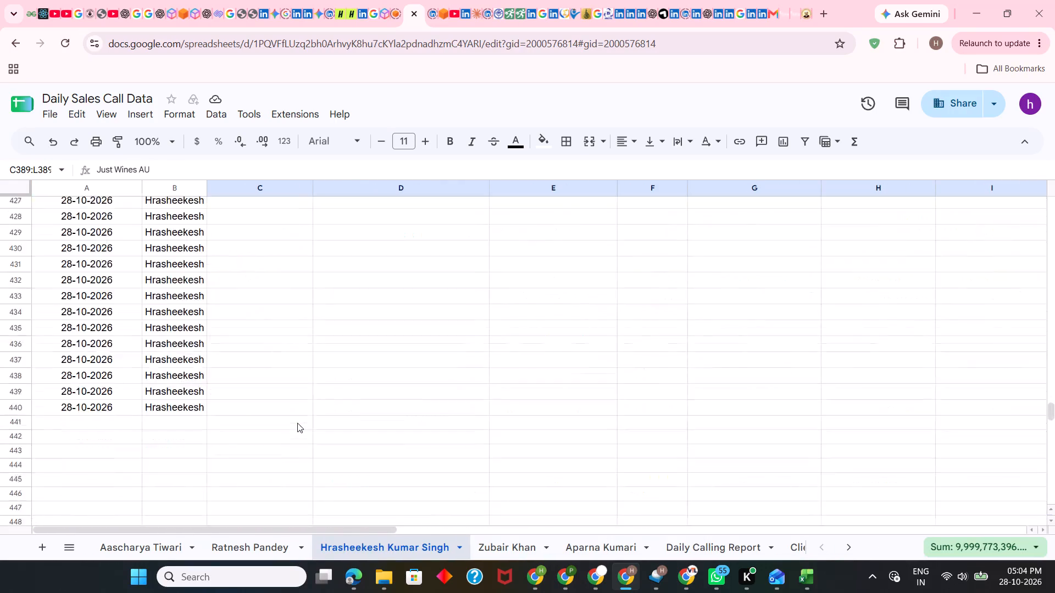
scroll(297, 423, down, 2)
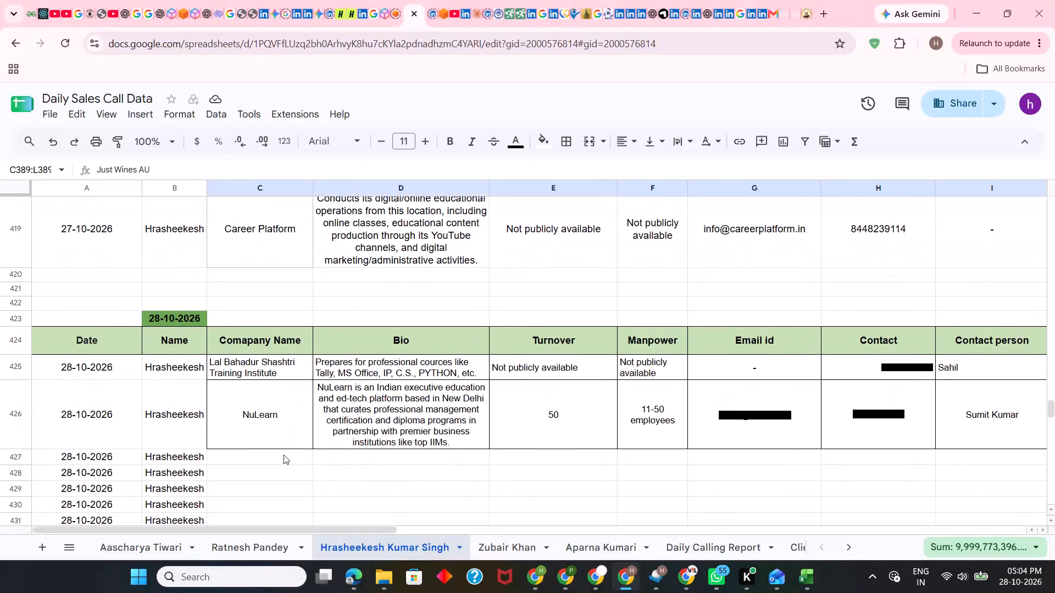
click(282, 456)
key(ctrl+v)
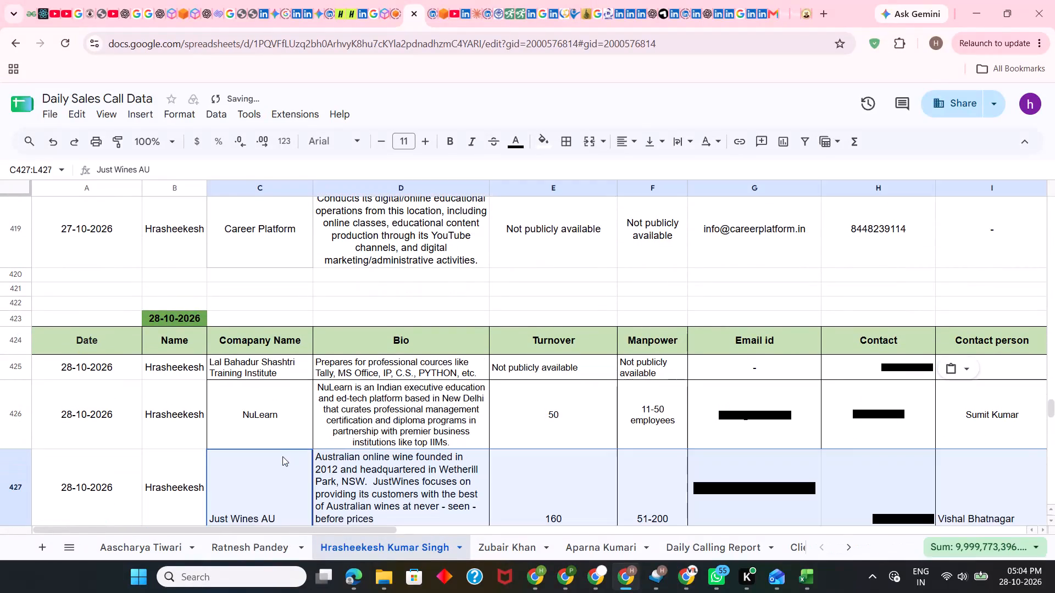
Copy the St. John's National Academy of Health Sciences record (C12:P12) from the AWS Leads Sheet's Healthcare sheet into Daily Sales Call Data at C428.
scroll(282, 456, down, 2)
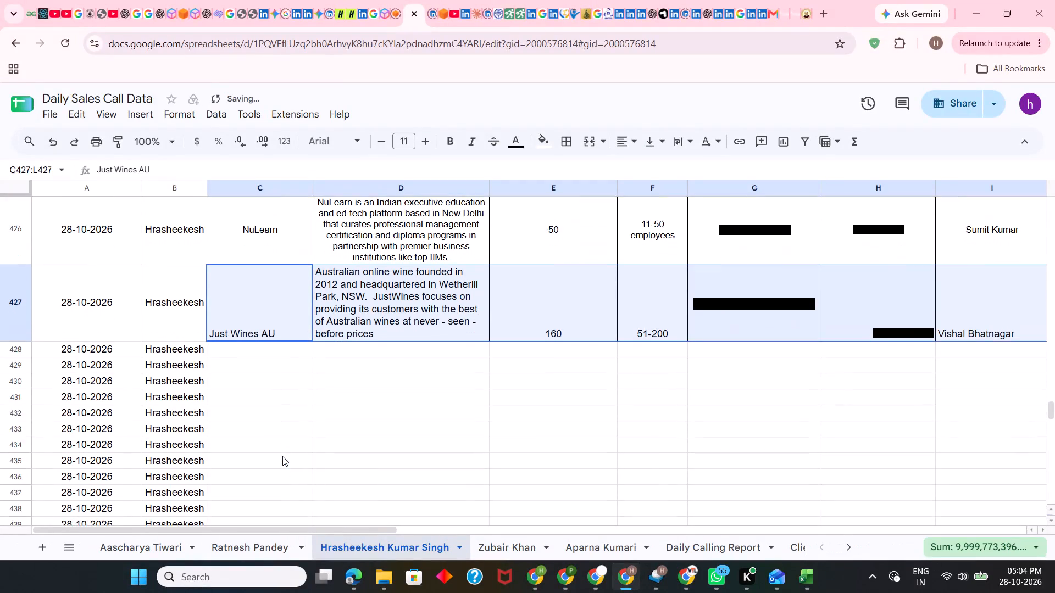
scroll(282, 456, down, 1)
click(289, 350)
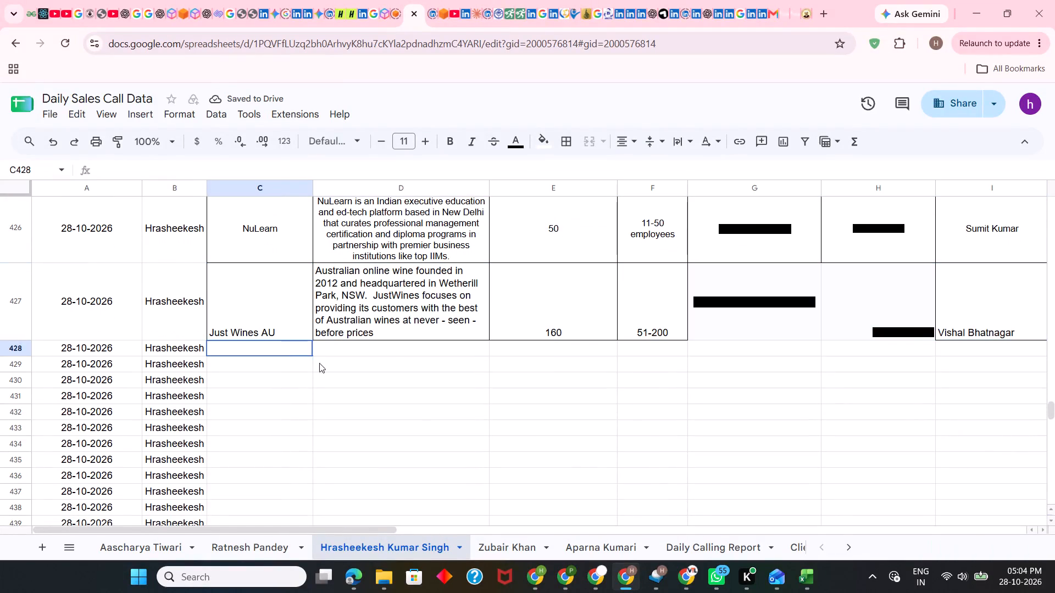
click(685, 591)
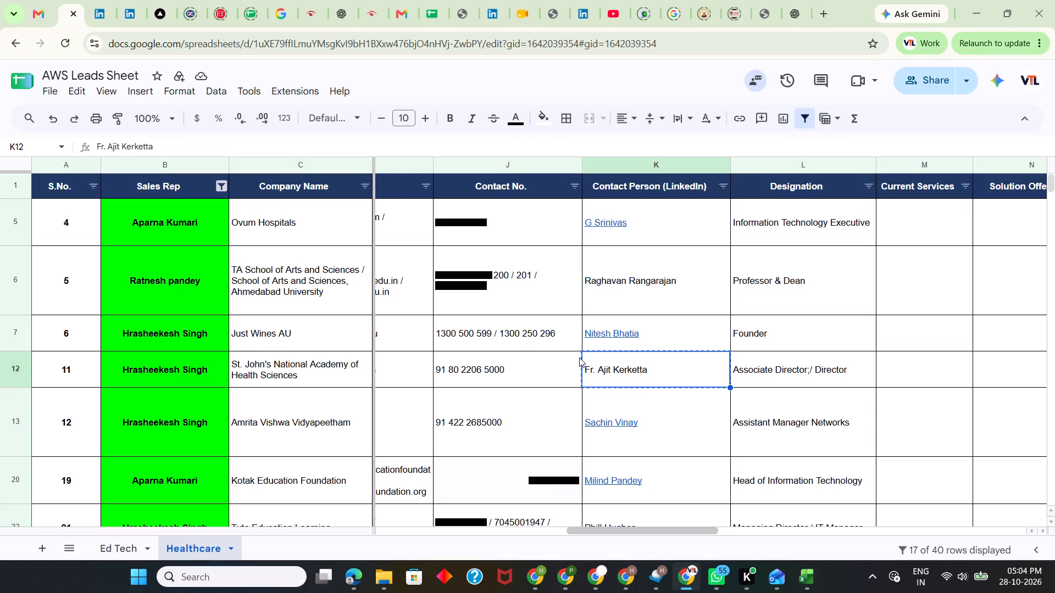
click(276, 355)
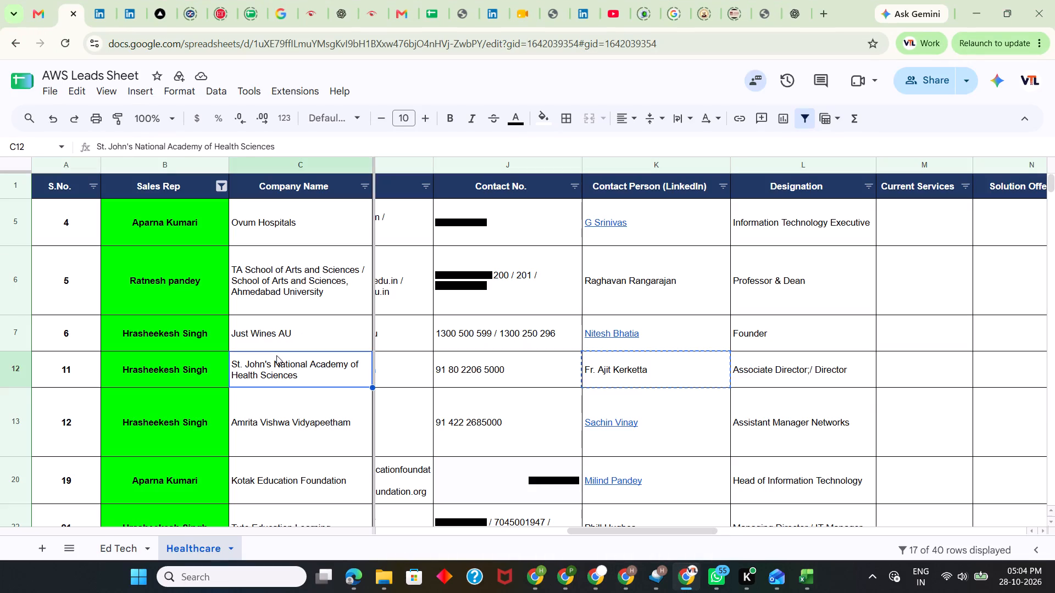
key(shift+Right)
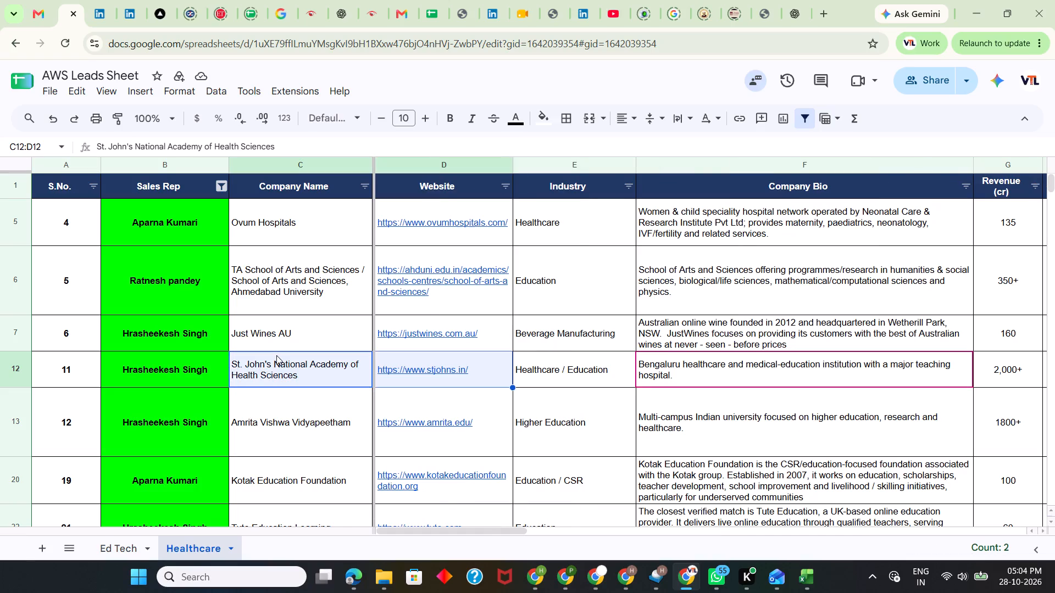
key(shift+Right)
key(shift+Right)
key(shift+Right)
key(shift+Right)
key(shift+Right)
key(shift+Right)
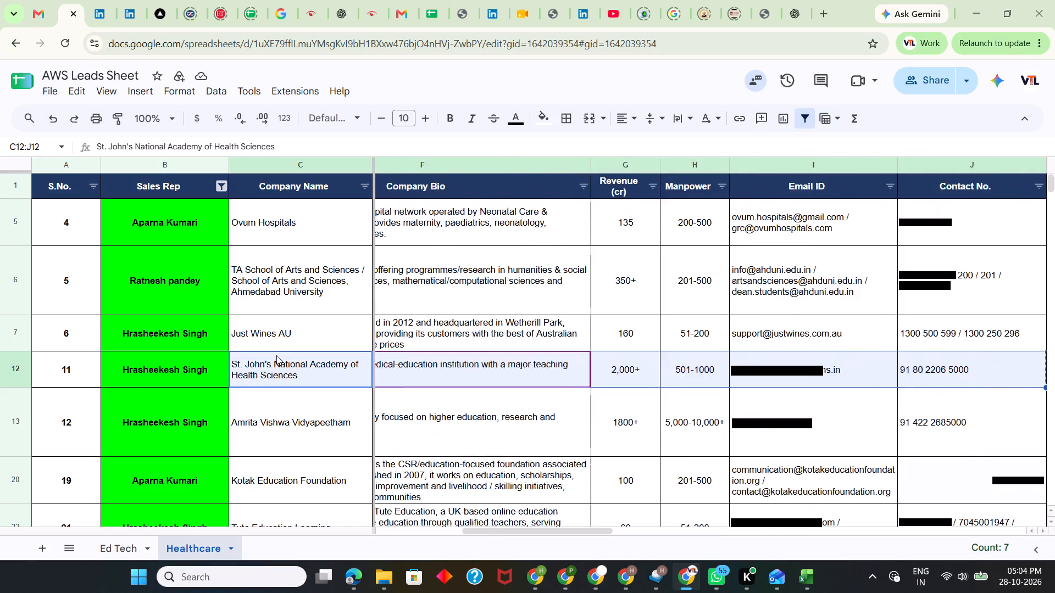
key(shift+Right)
key(shift+Right)
key(shift+Right)
key(shift+Right)
key(shift+Right)
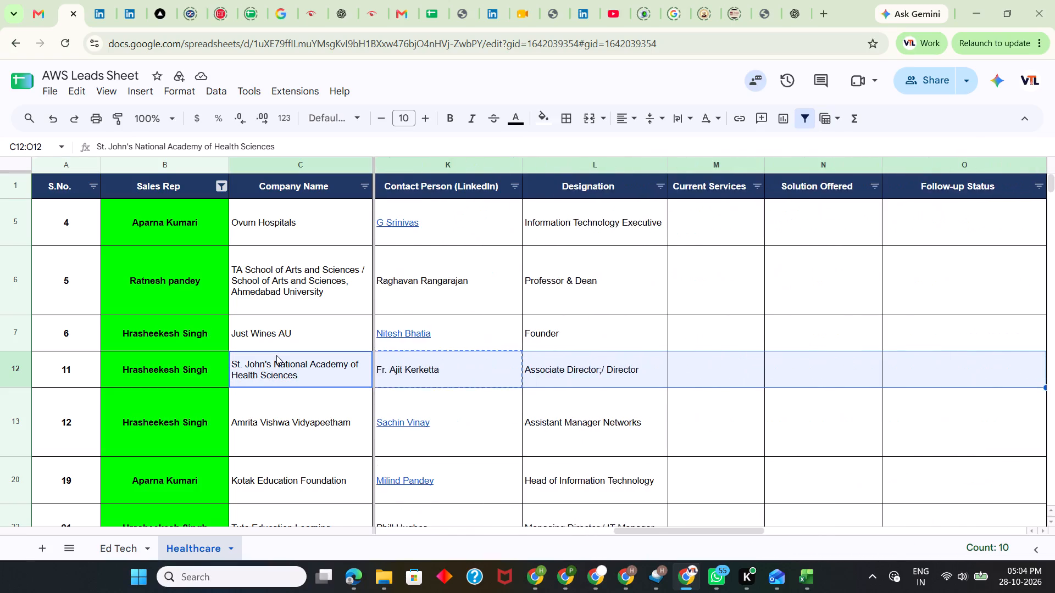
key(shift+Right)
key(shift+Right)
key(shift+Left)
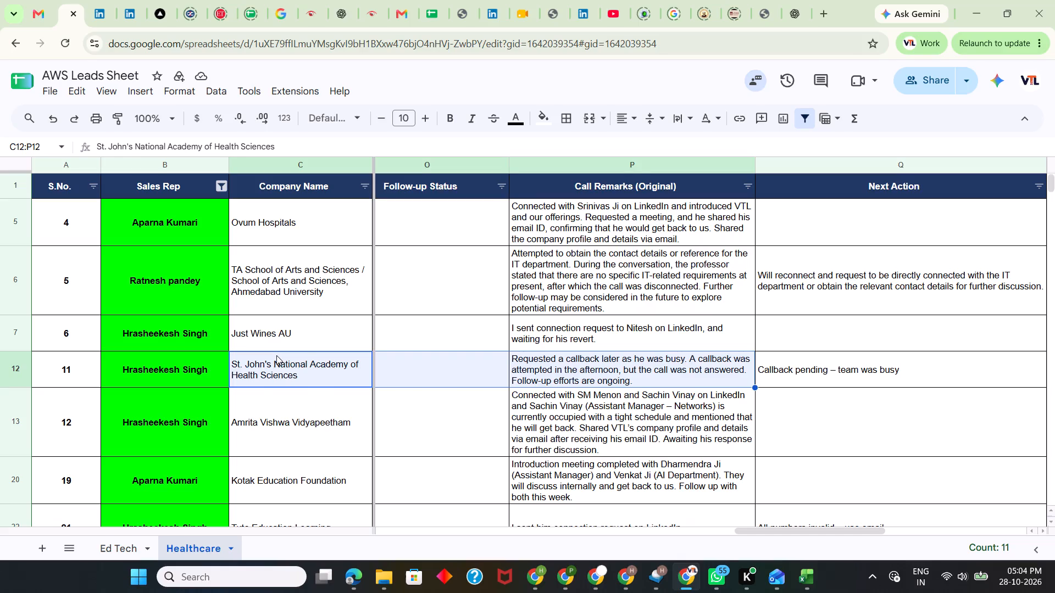
key(ctrl+c)
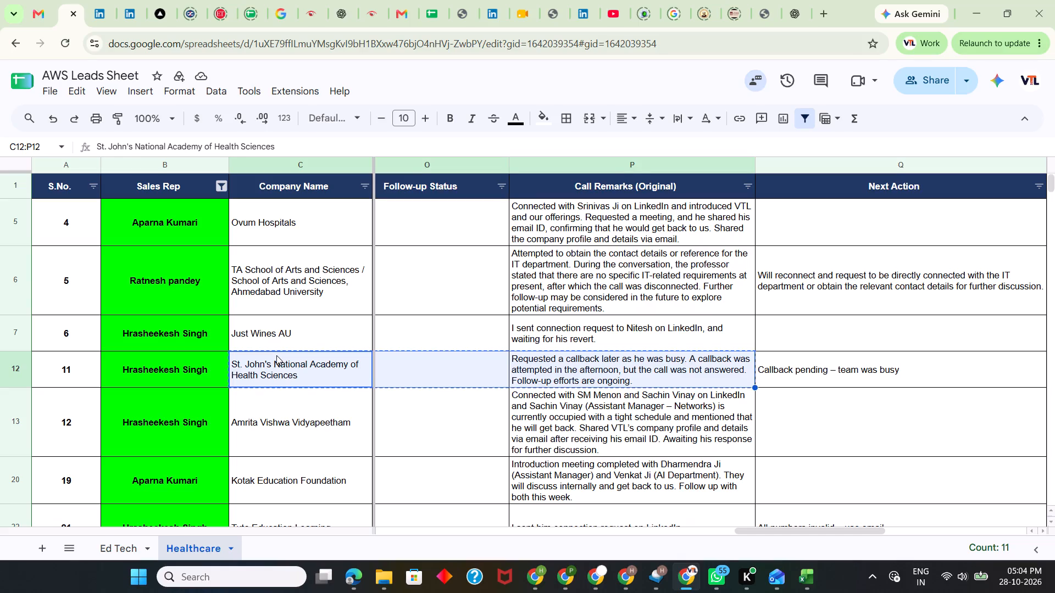
scroll(276, 355, right, 10)
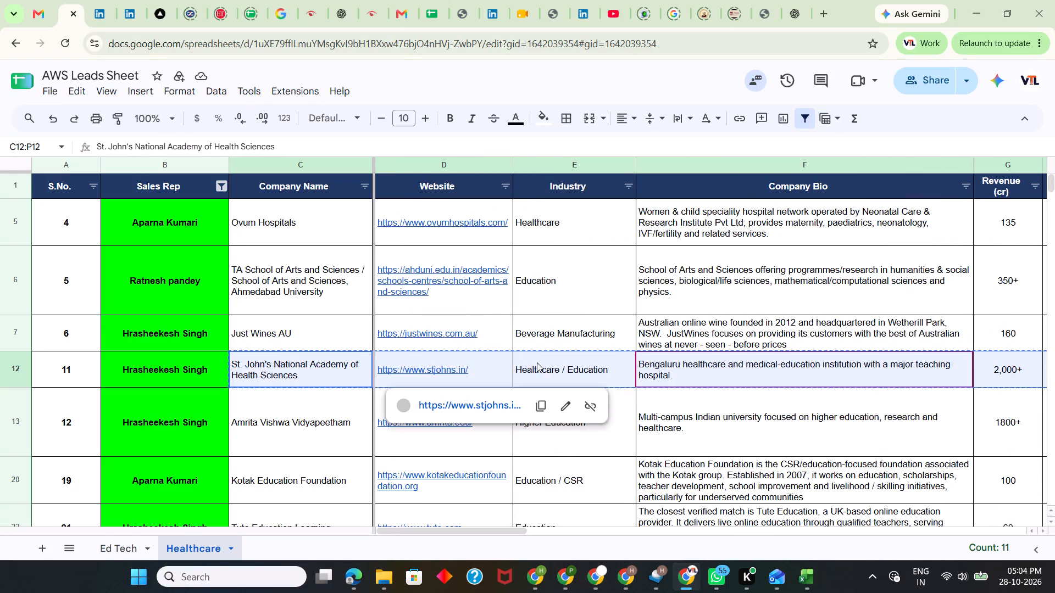
click(537, 362)
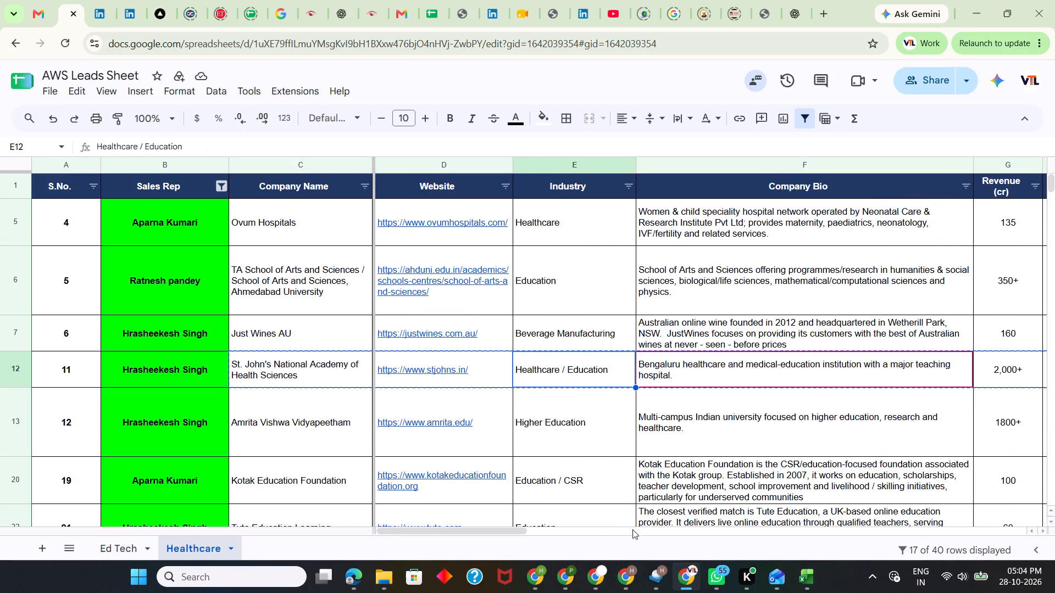
click(628, 569)
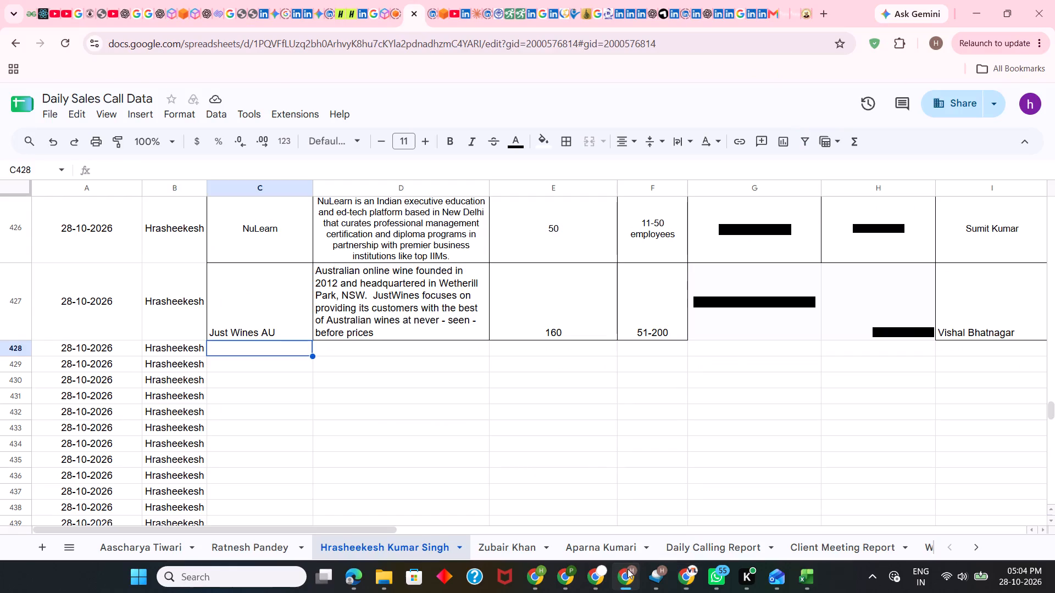
key(ctrl+v)
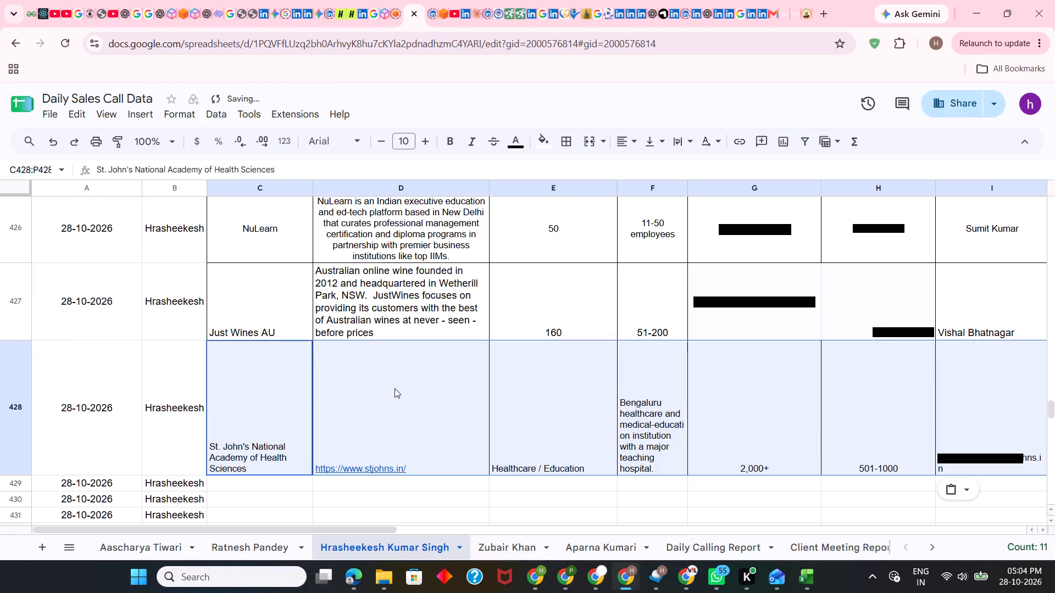
Move the St. John's cells F428:P428, company bio through call remarks, to start at D428, overwriting the website and industry entries.
click(650, 427)
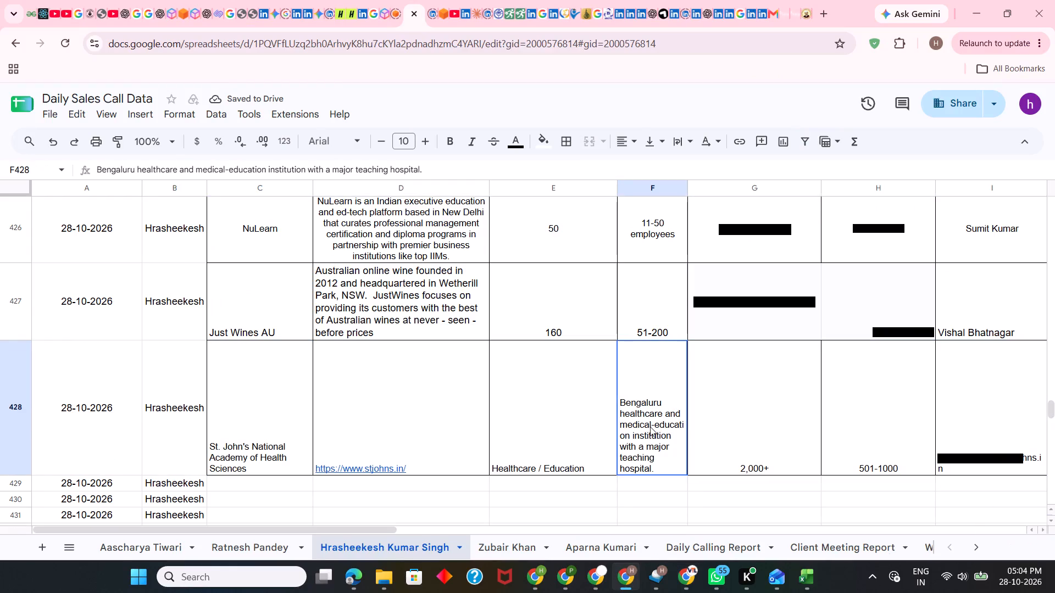
key(shift+Right)
key(shift+Right)
key(shift+Right)
key(shift+Right)
key(shift+Right)
key(shift+Right)
key(shift+Right)
key(shift+Right)
key(shift+Right)
key(shift+Right)
key(shift+Right)
key(shift+Right)
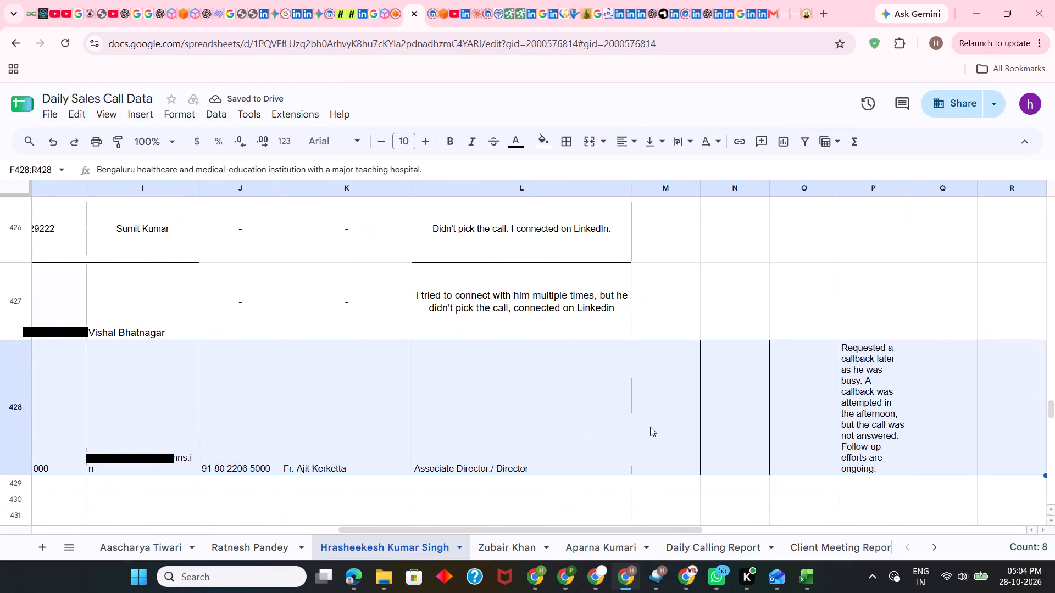
key(shift+Left)
key(shift+Left)
key(shift+Left)
key(shift+Right)
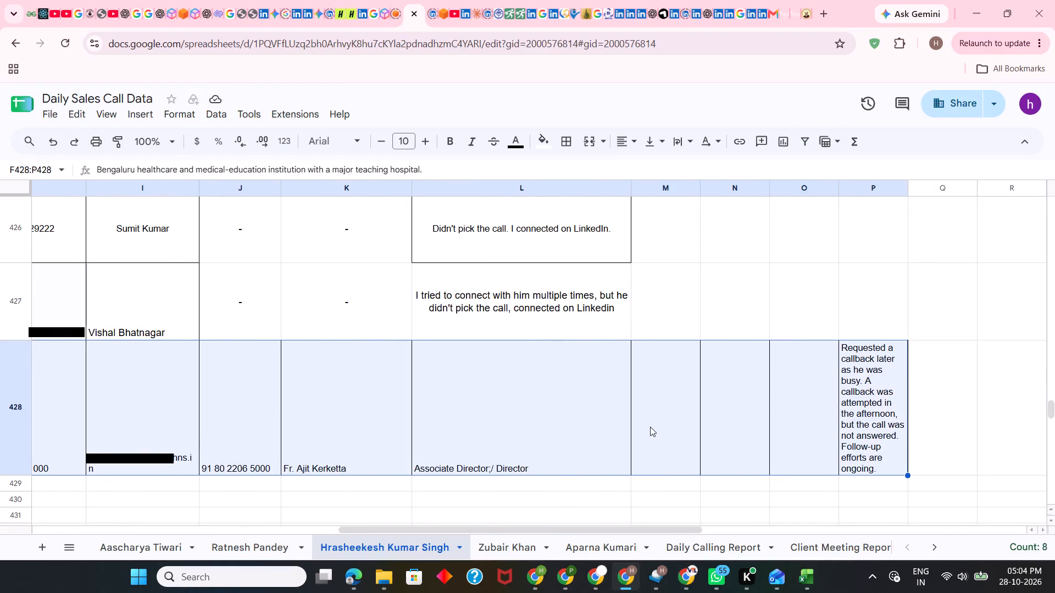
scroll(650, 427, right, 8)
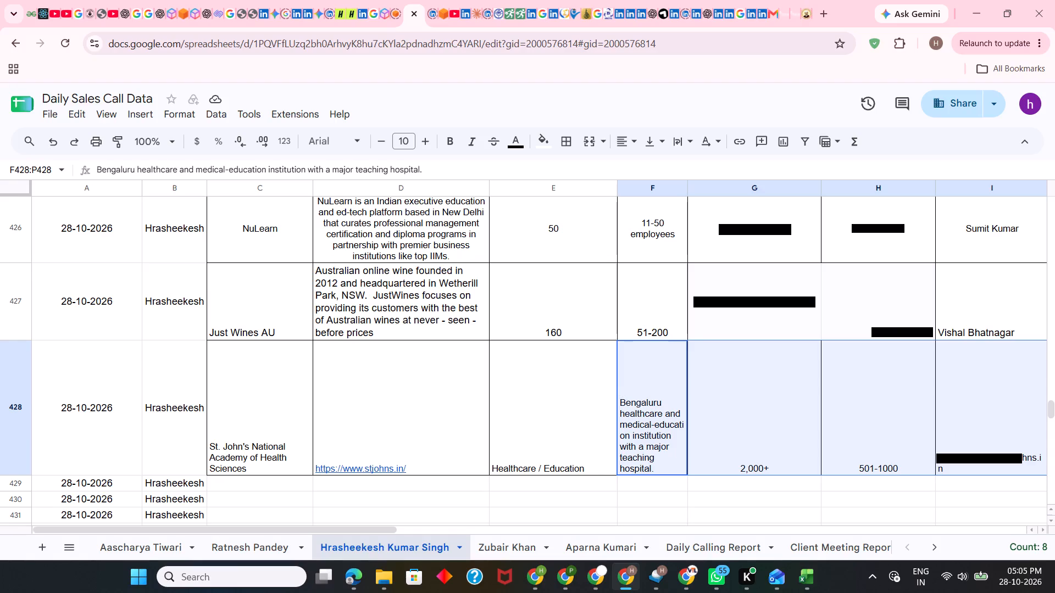
drag(616, 384, 442, 384)
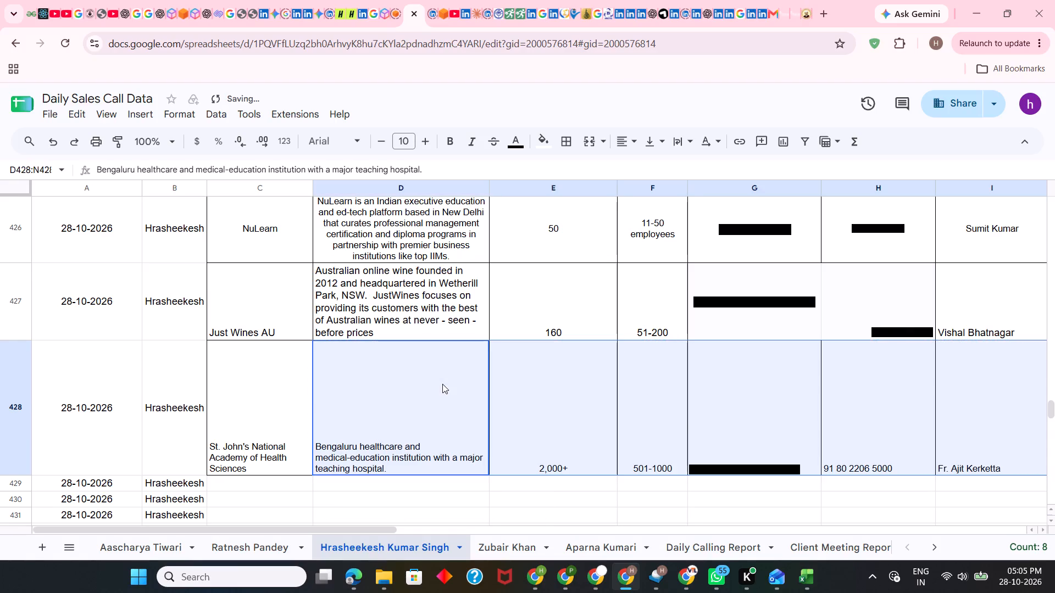
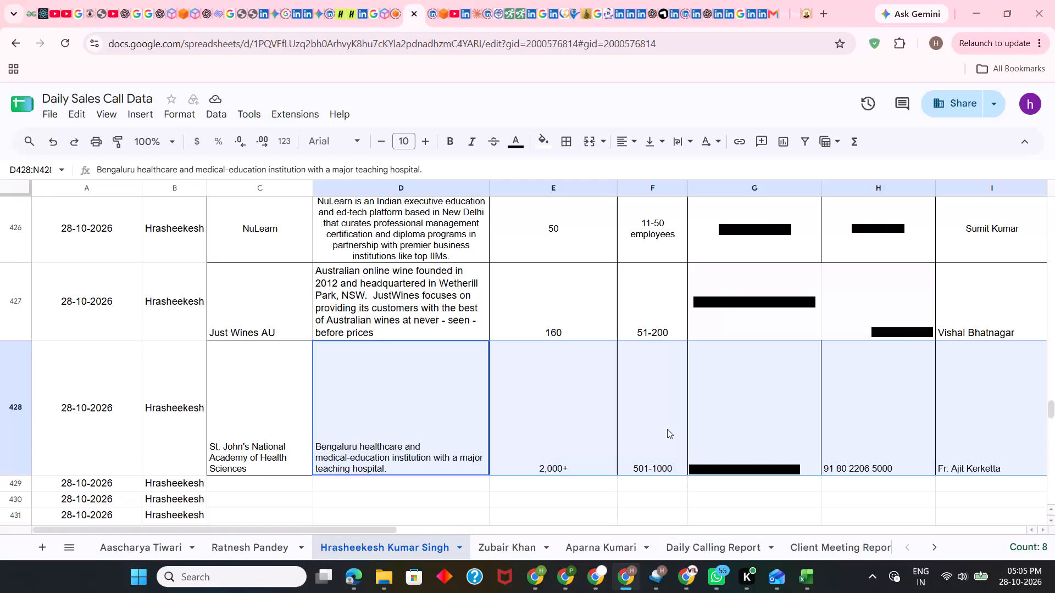
Fill the dashes from J427:K427 down into row 428, overwriting the St. John's contact designation in J428.
scroll(902, 457, left, 6)
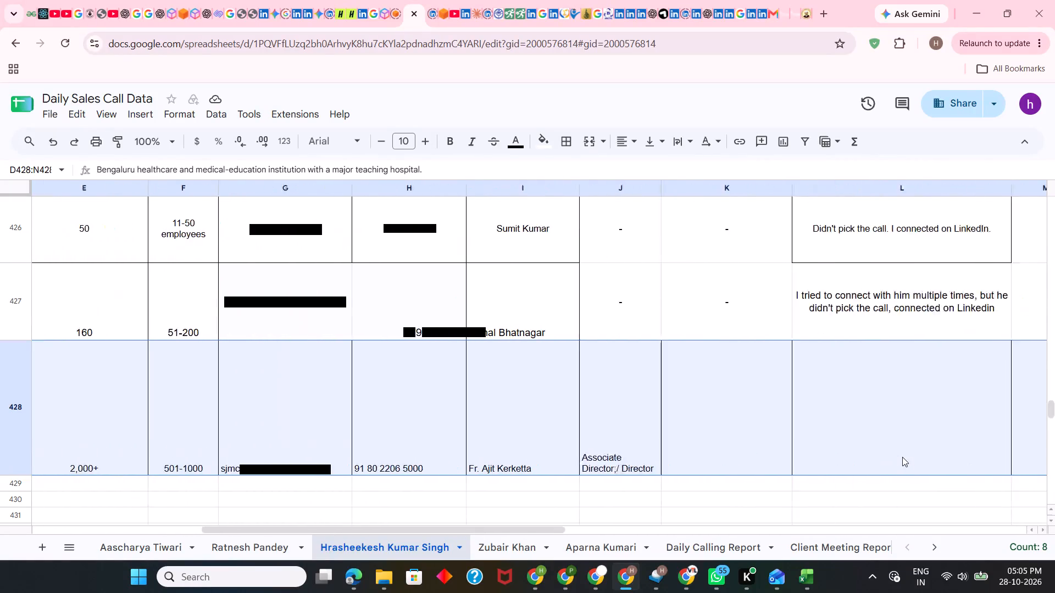
scroll(902, 457, left, 1)
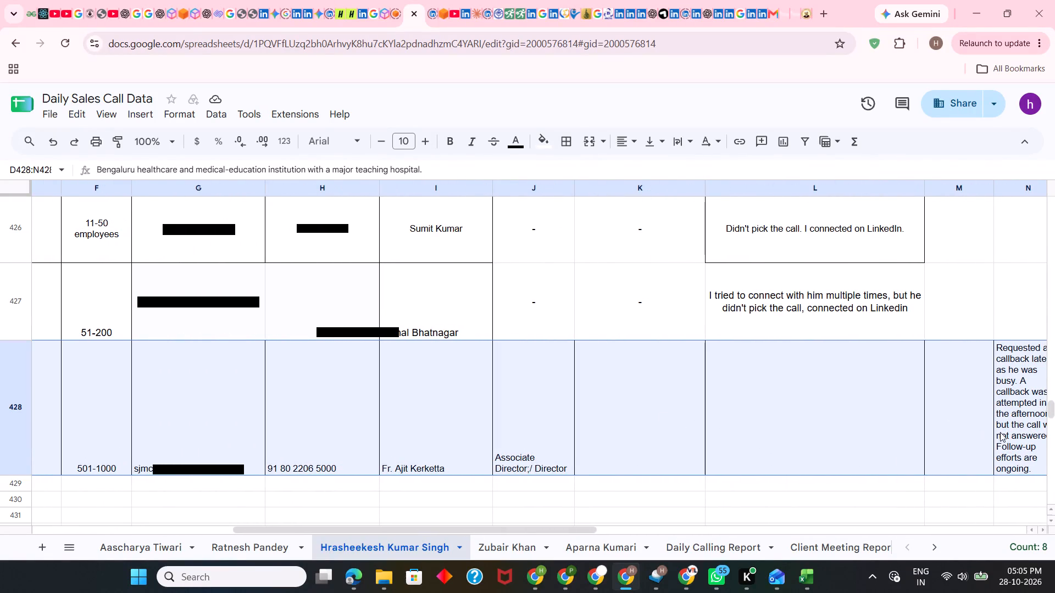
click(1000, 432)
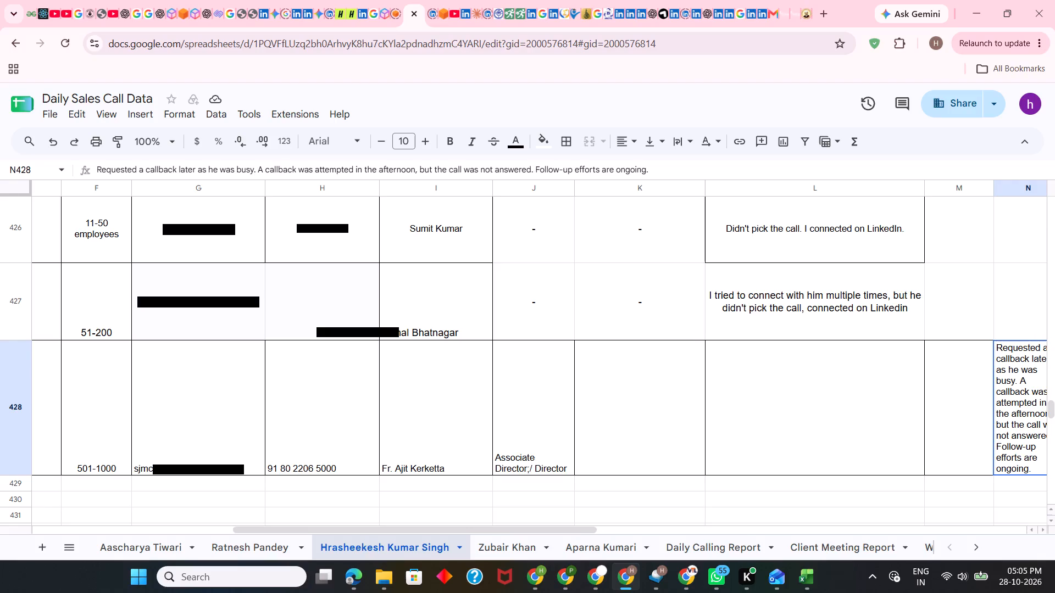
click(552, 307)
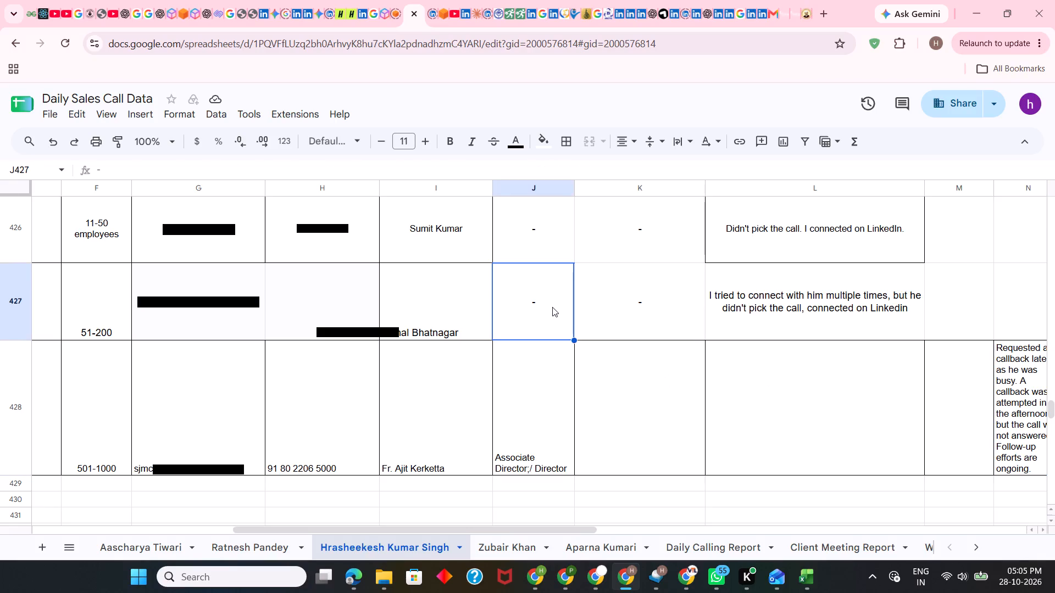
key(shift+Right)
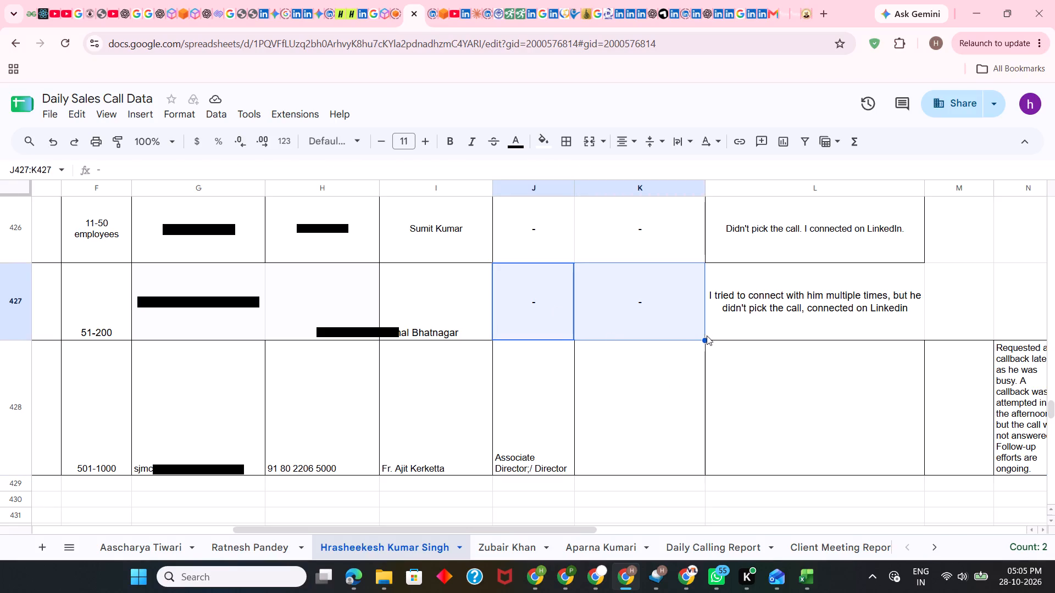
drag(703, 338, 703, 373)
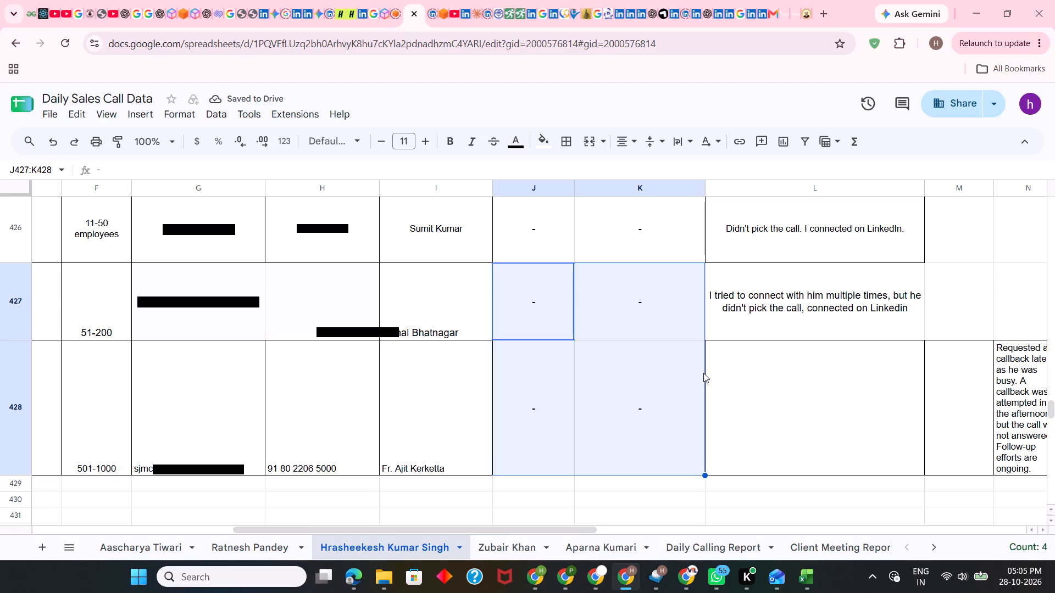
Move the St. John's call remark from N428 to the Remark cell L428.
click(1006, 431)
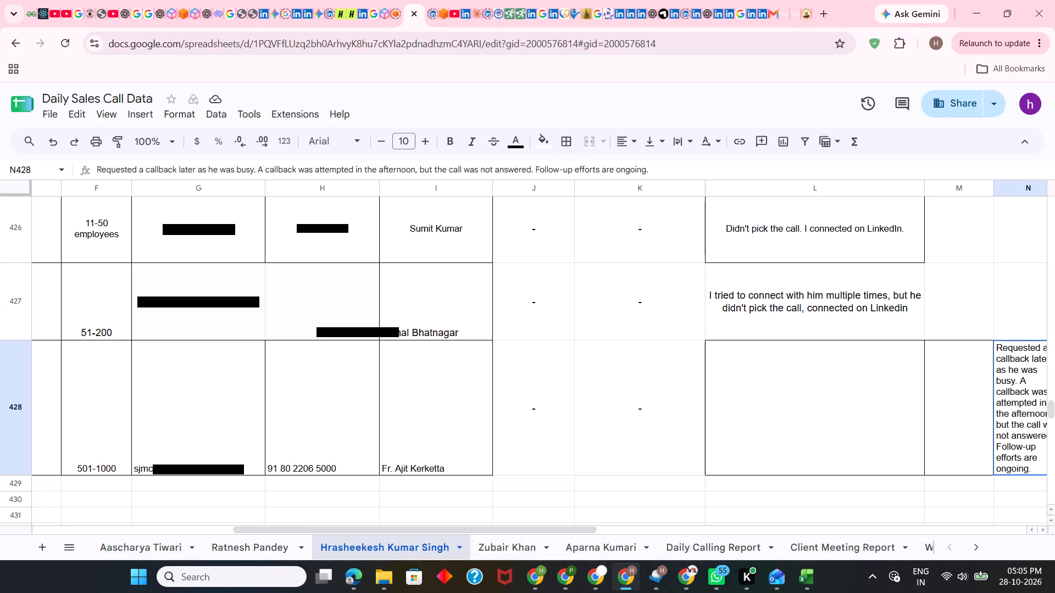
drag(993, 393, 992, 393)
drag(992, 393, 879, 391)
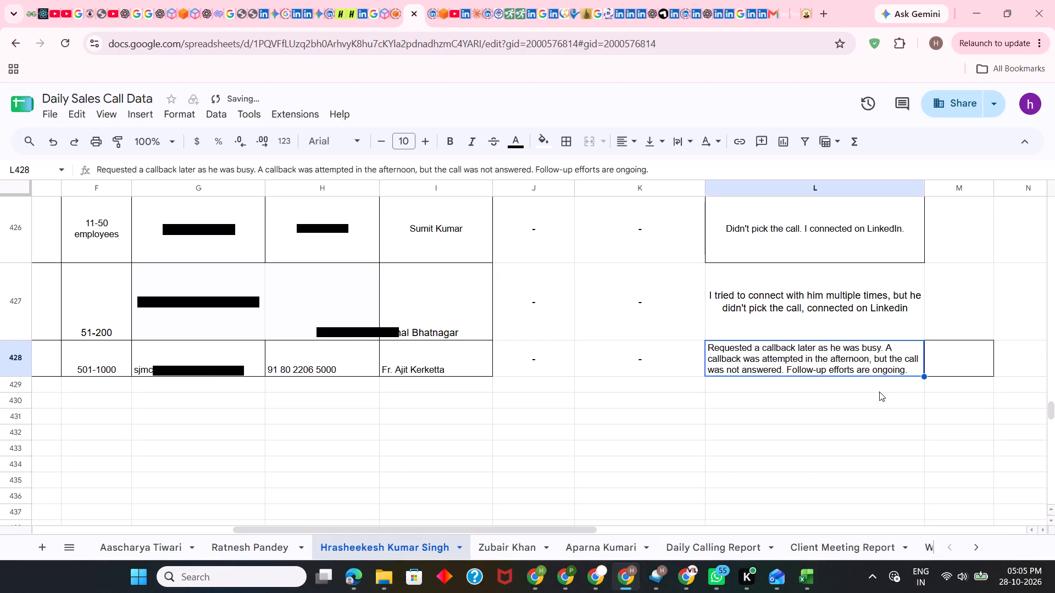
Replace the St. John's remark in L428 with "Didn't pick the call. I connected on LinkedIn.".
double_click(884, 357)
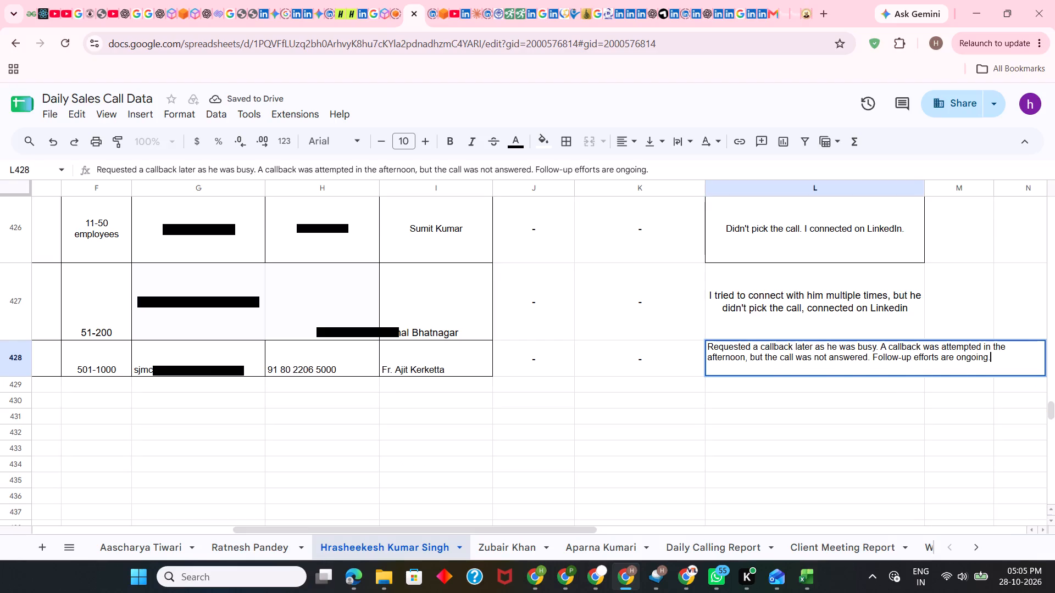
triple_click(718, 346)
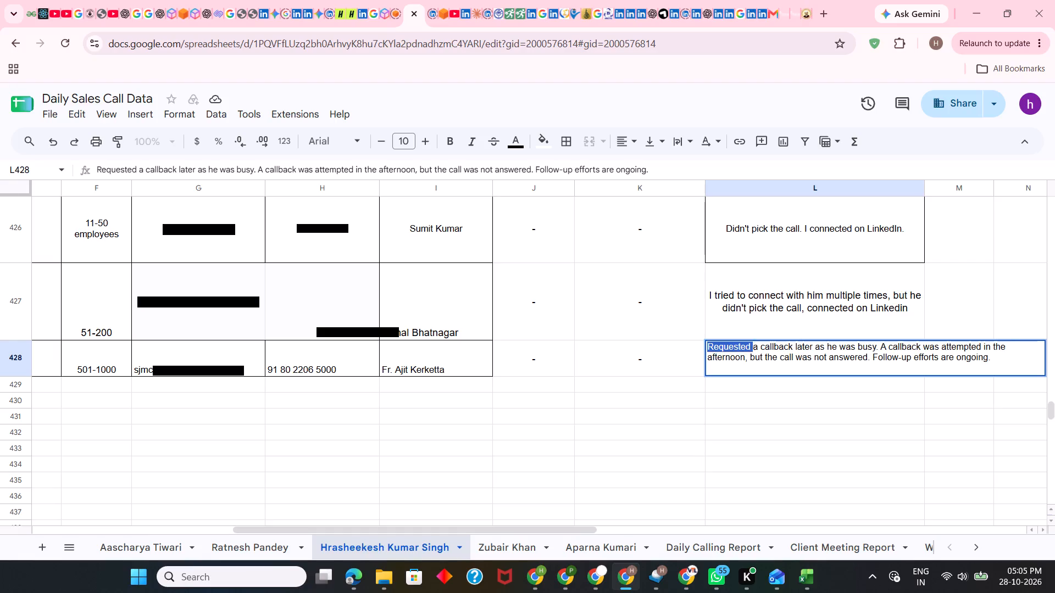
text(Di)
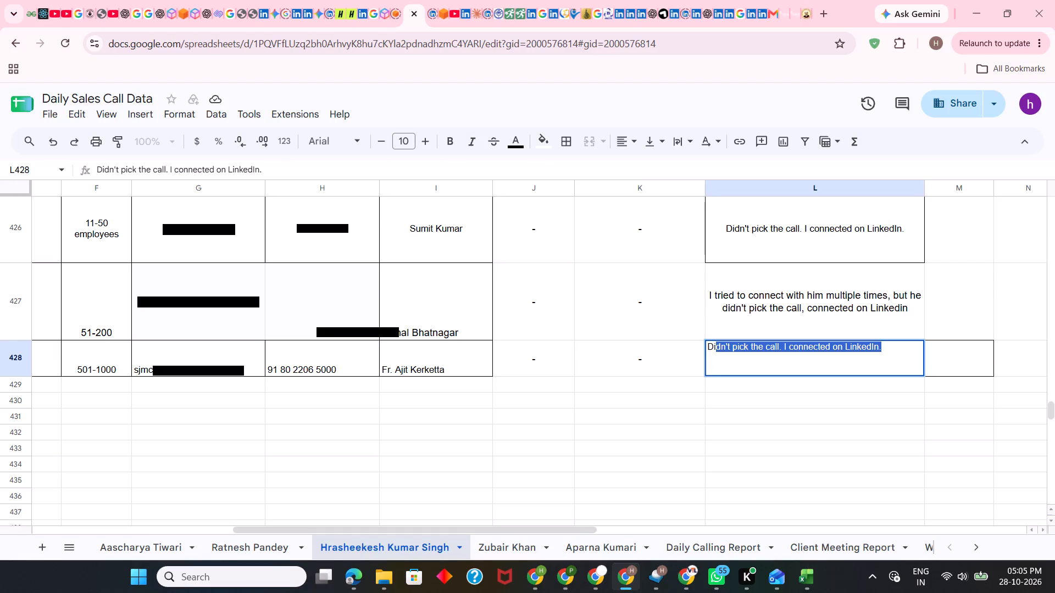
key(Return)
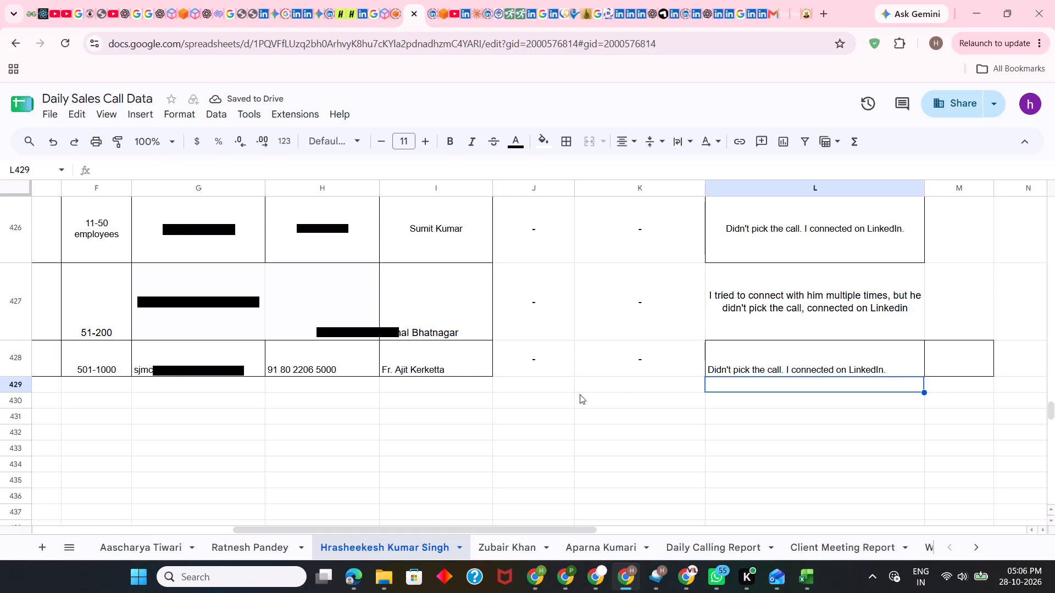
Copy the Rankers Gurukul, Shankar IAS and Suraasa records (C405:L407) from the 27-10-2026 block into the 28-10-2026 block starting at C429.
scroll(580, 394, right, 7)
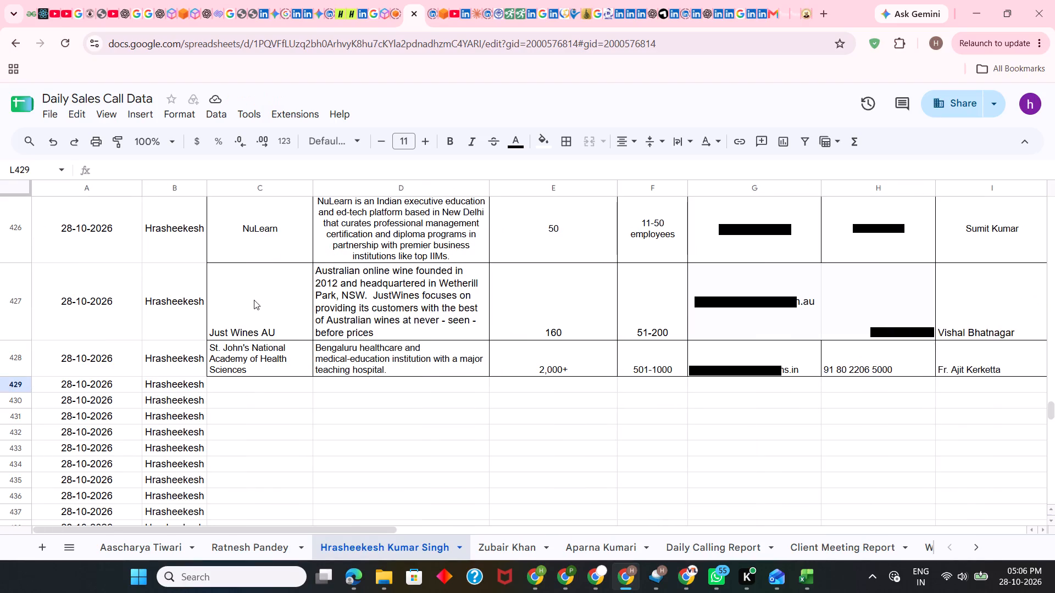
click(248, 390)
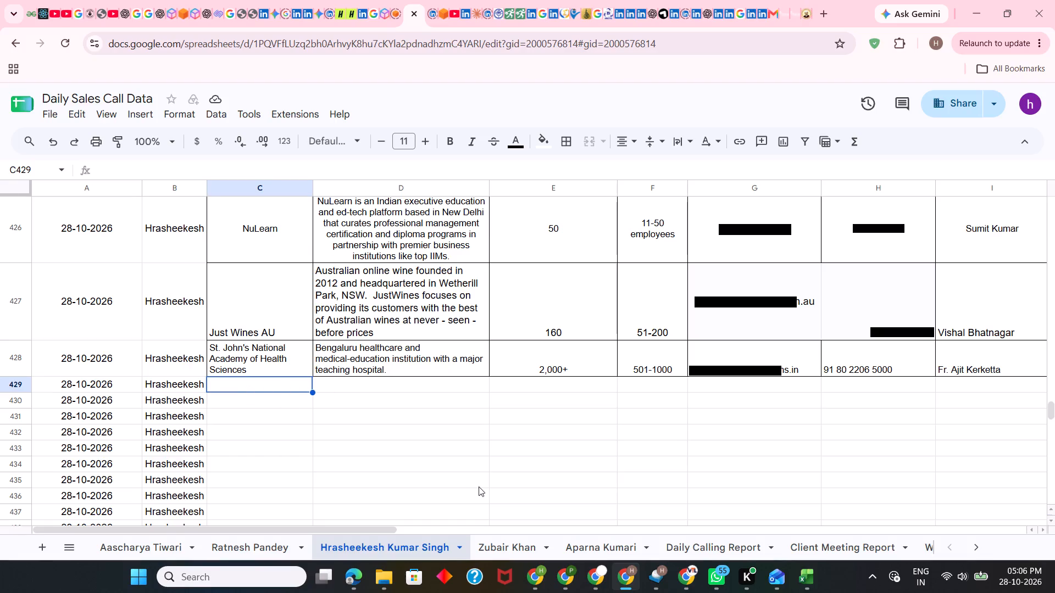
scroll(555, 405, up, 2)
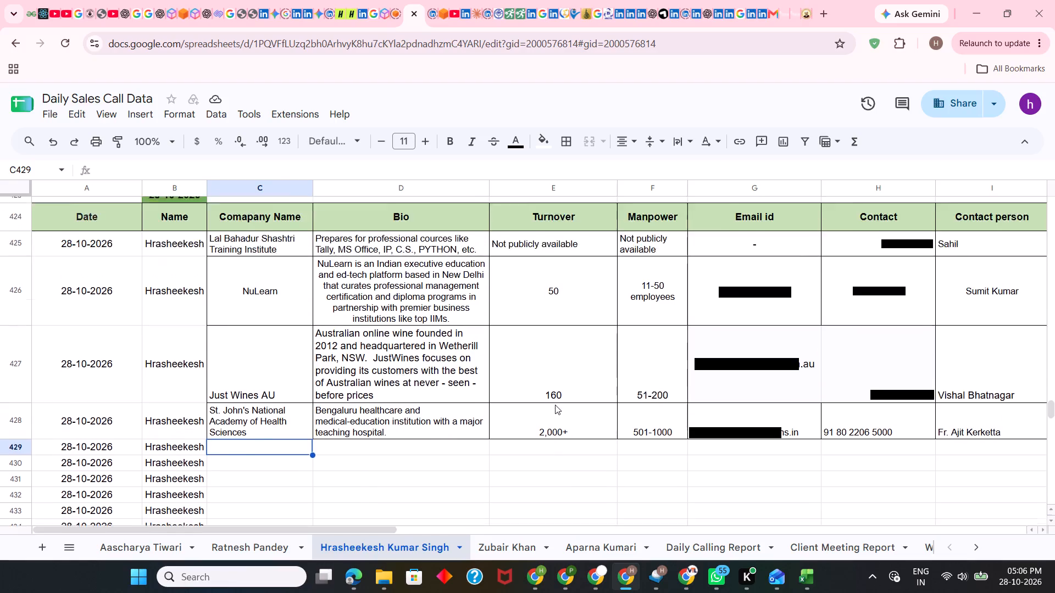
scroll(555, 405, up, 11)
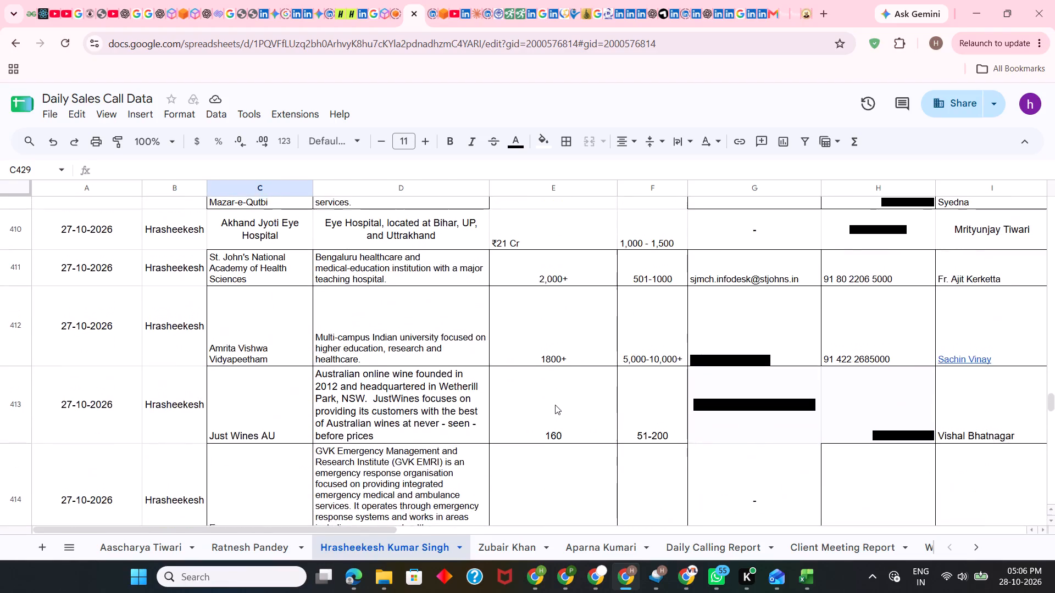
scroll(555, 405, up, 5)
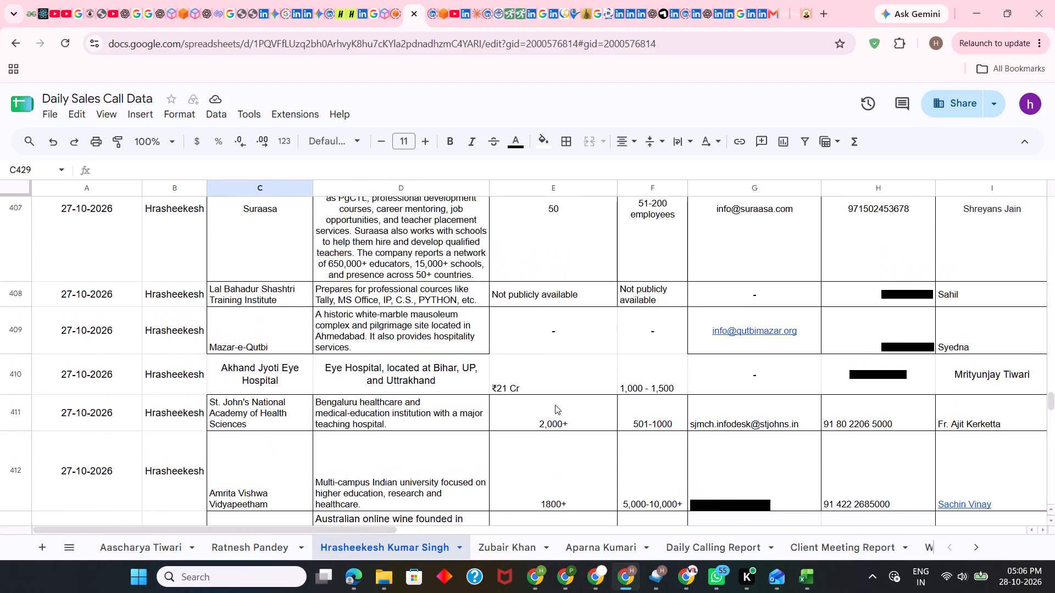
scroll(555, 405, up, 8)
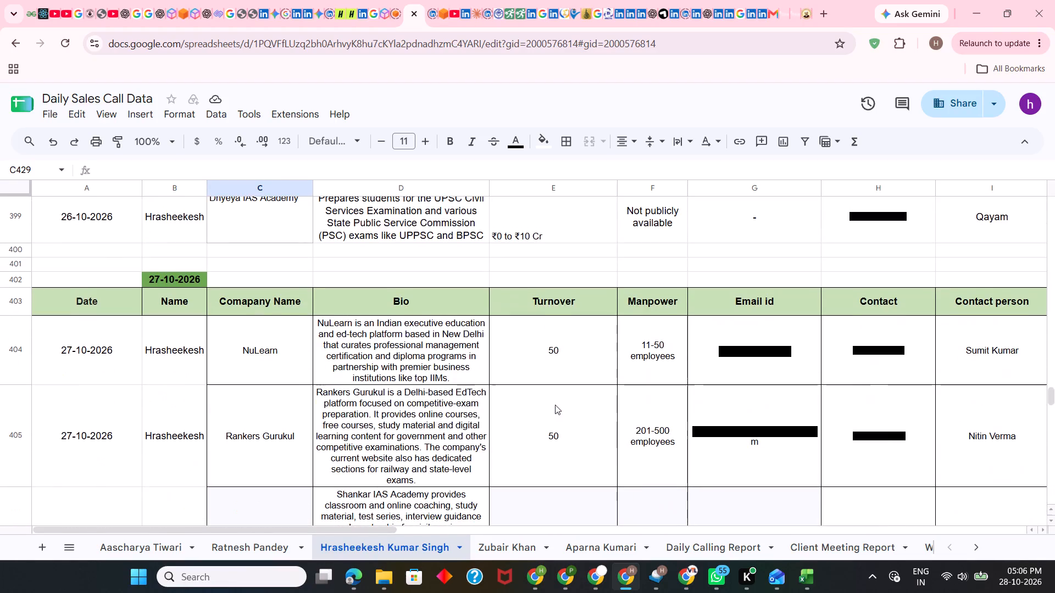
scroll(555, 405, down, 3)
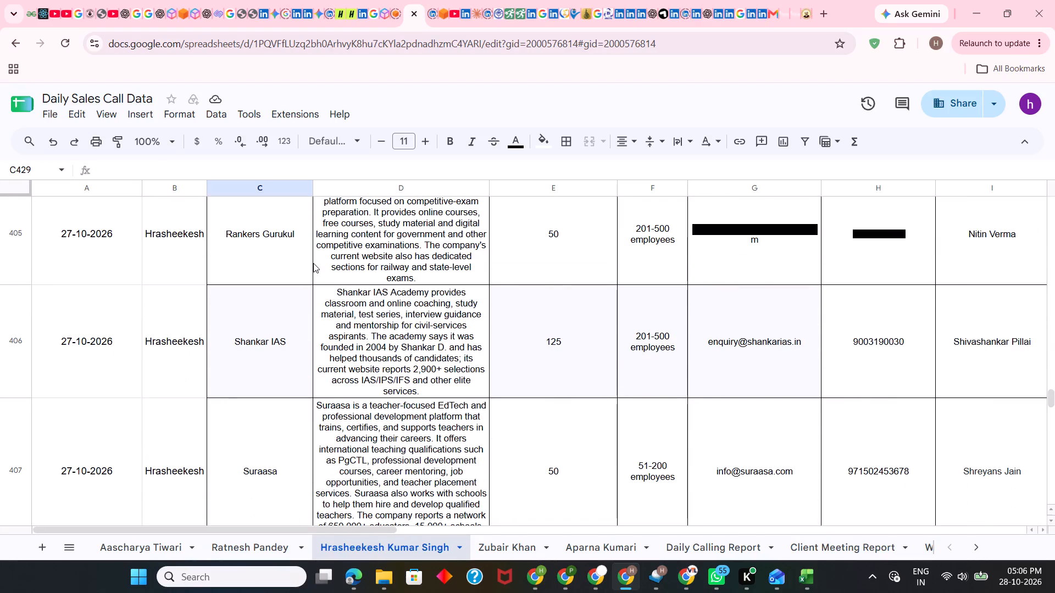
click(313, 263)
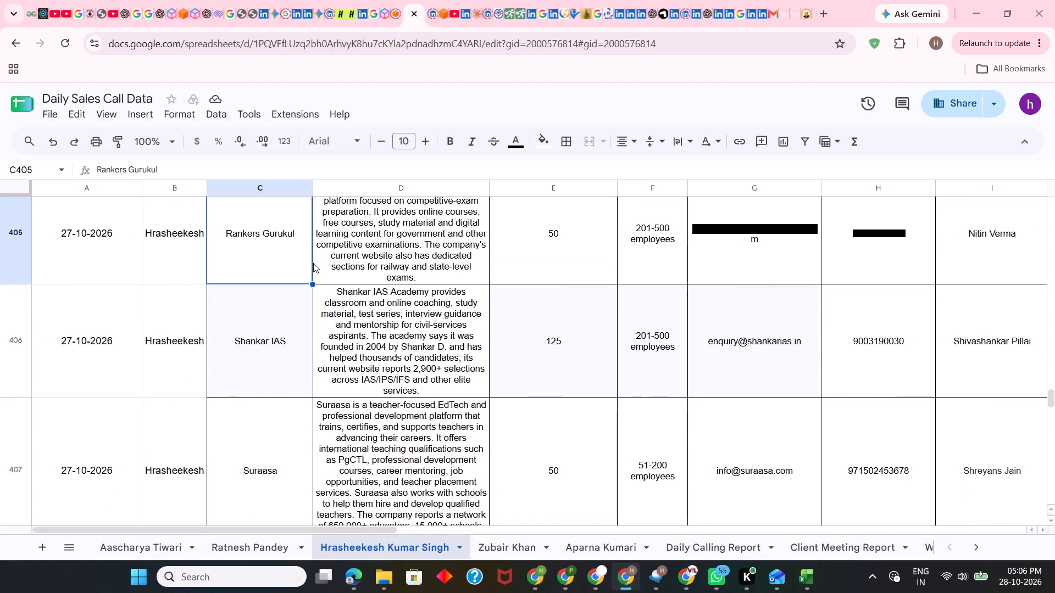
key(shift+Down)
key(shift+Down)
key(shift+Down)
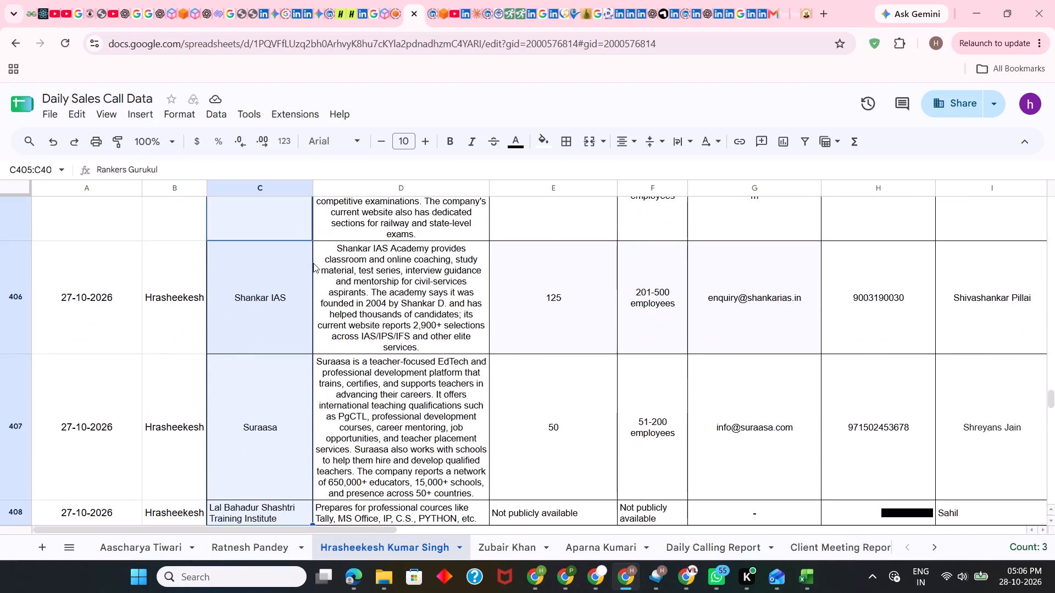
key(shift+Up)
key(shift+Right)
key(shift+Right)
key(shift+Right)
key(shift+Right)
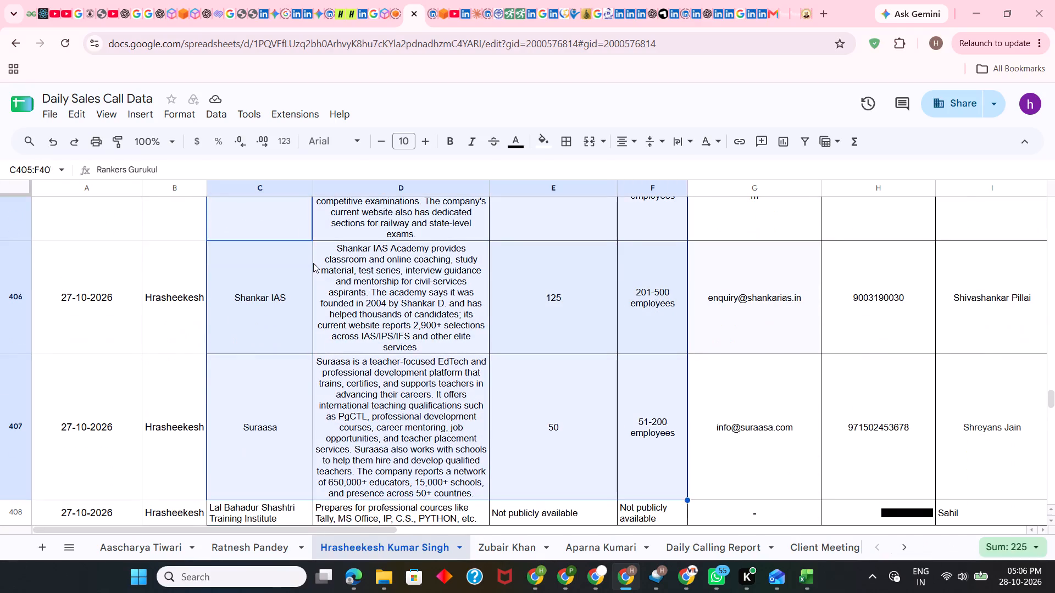
key(shift+Right)
key(shift+Right)
key(shift+Right)
key(shift+Right)
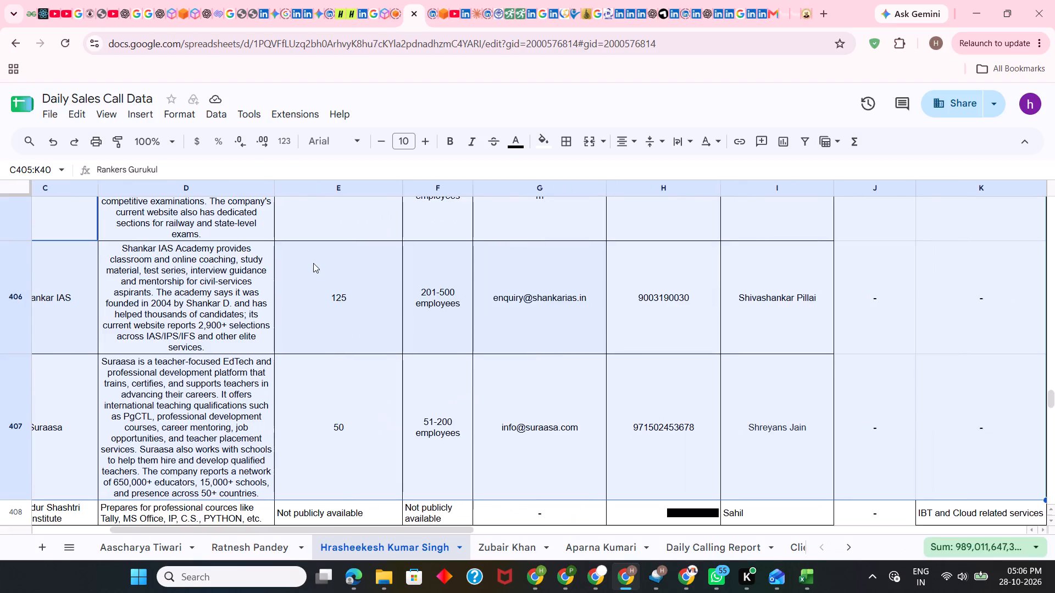
key(shift+Right)
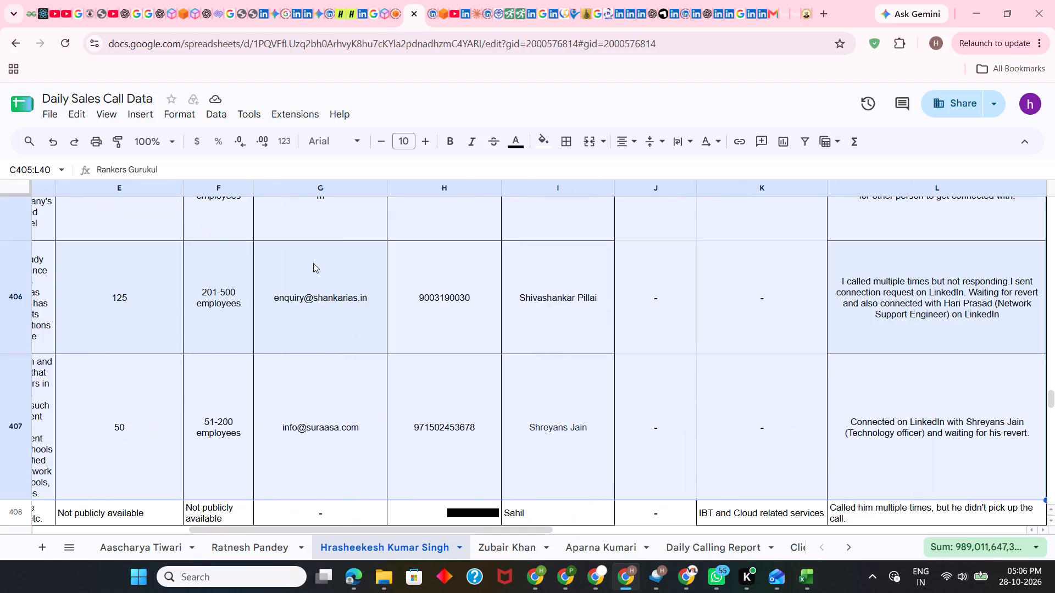
key(ctrl+c)
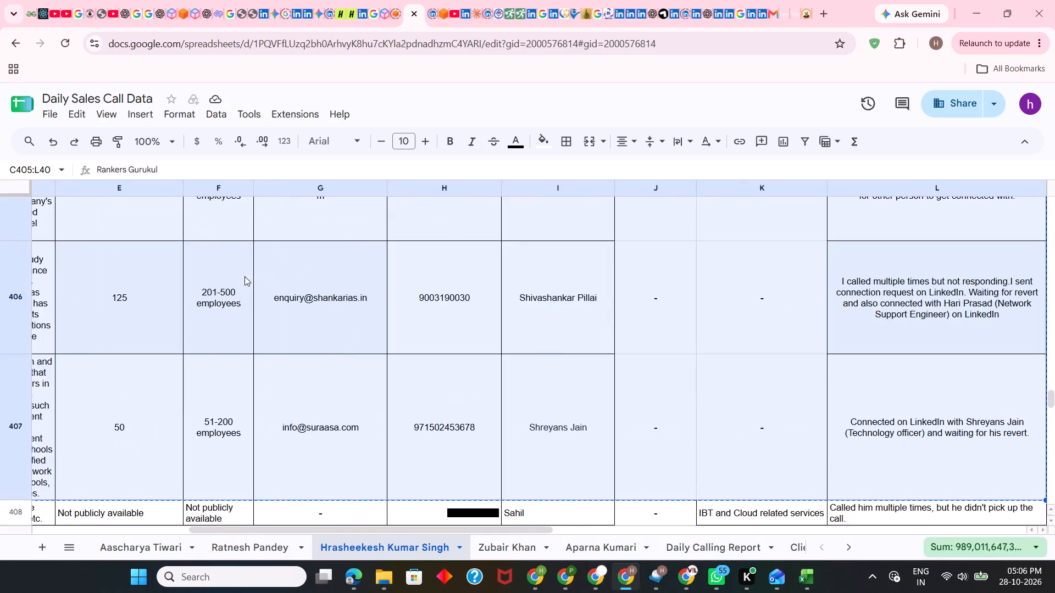
scroll(420, 318, down, 9)
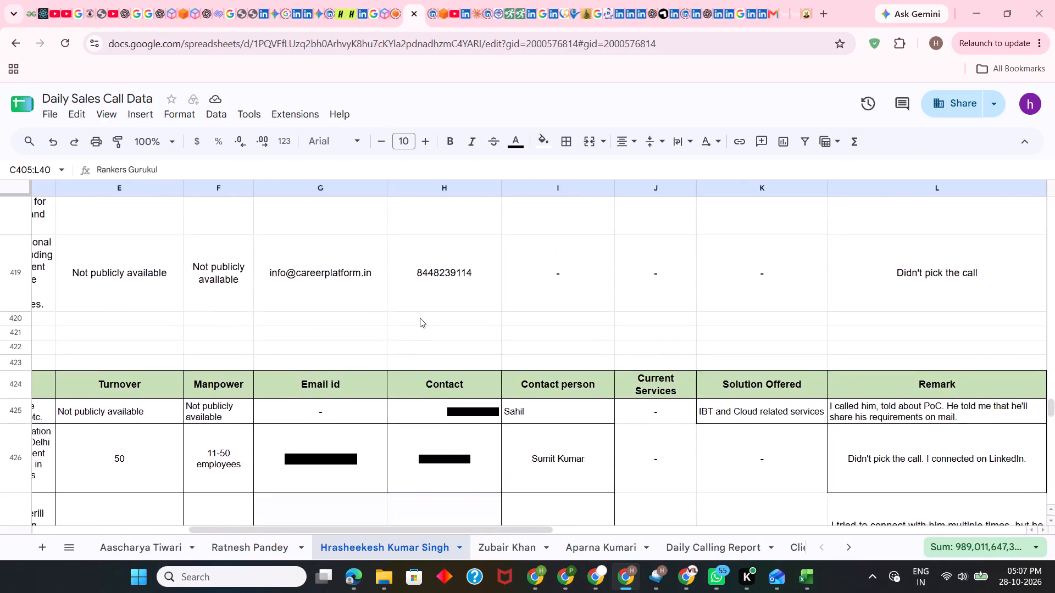
scroll(420, 318, down, 1)
scroll(420, 318, right, 7)
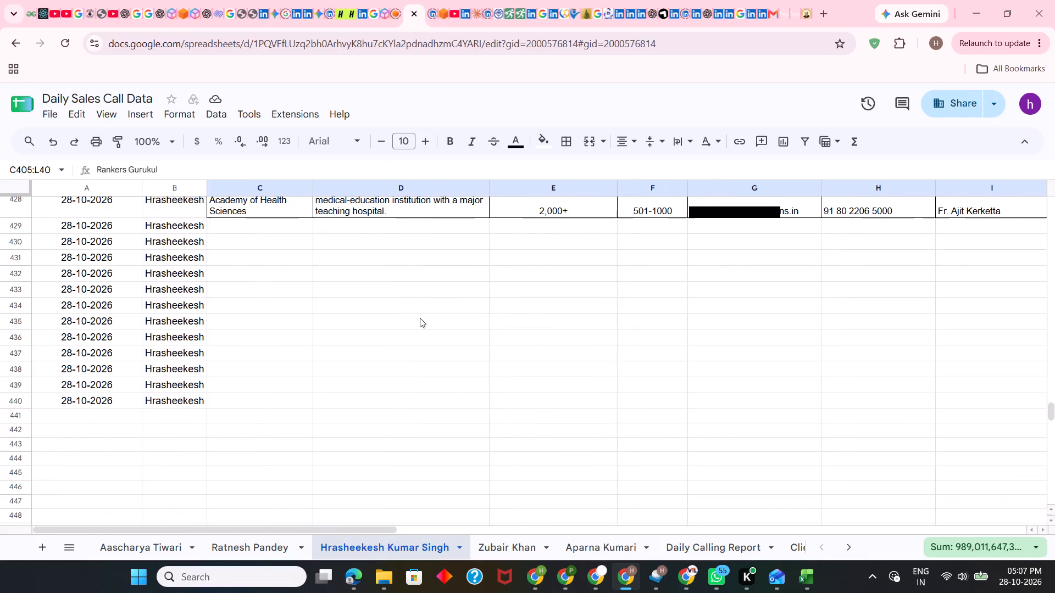
click(293, 227)
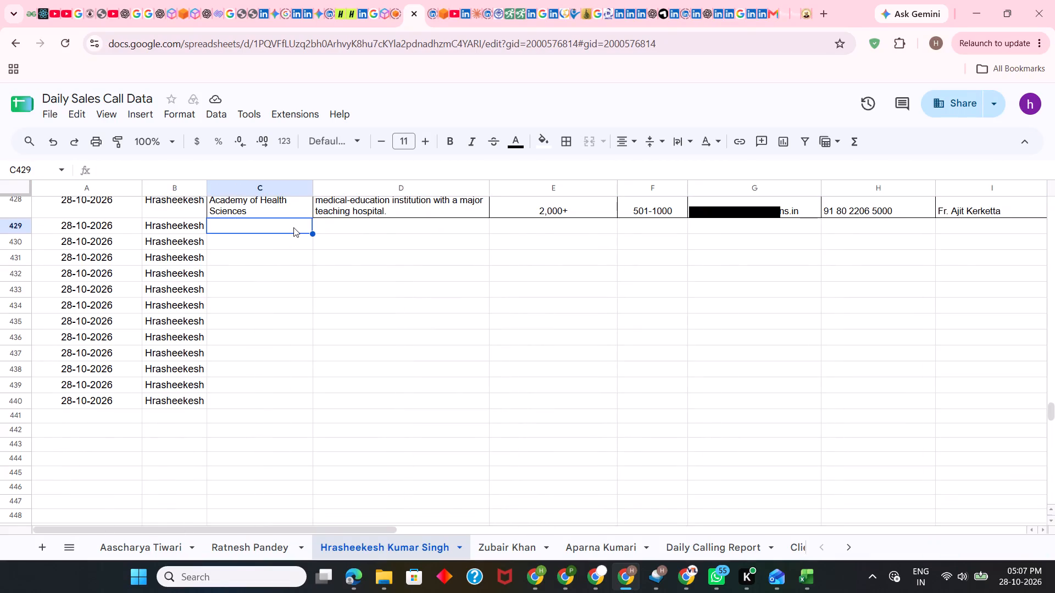
key(ctrl+v)
scroll(682, 328, left, 6)
scroll(682, 328, right, 1)
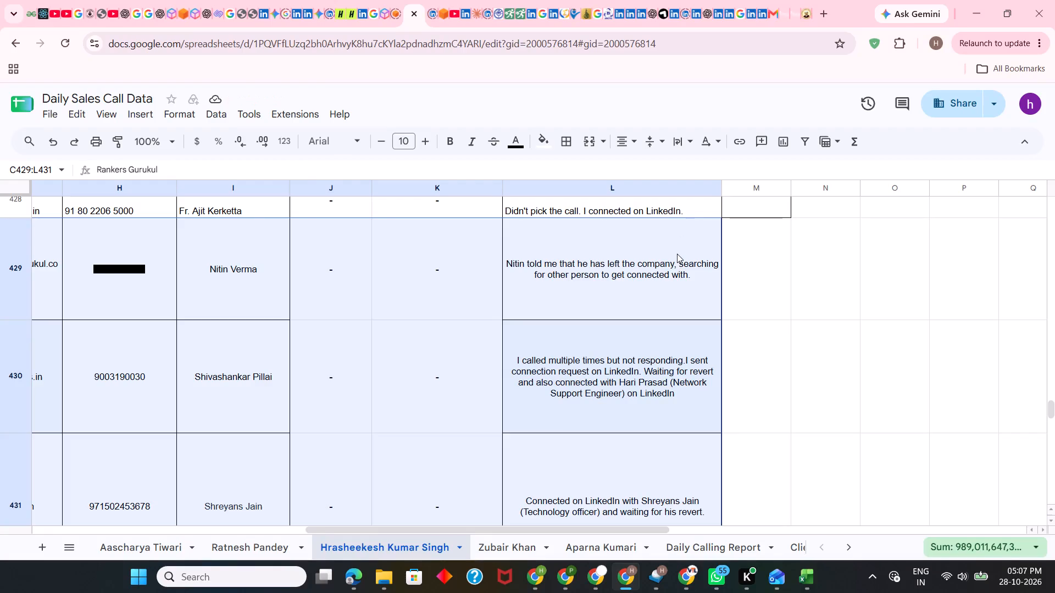
Delete the Rankers Gurukul row 429 from the 28-10-2026 block.
scroll(677, 254, right, 6)
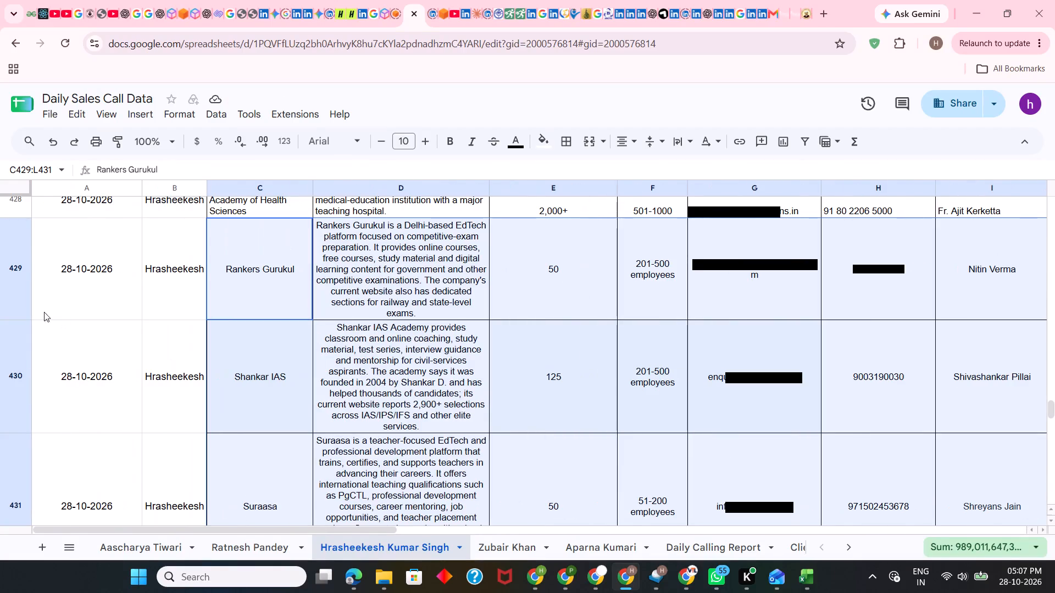
click(21, 299)
right_click(21, 299)
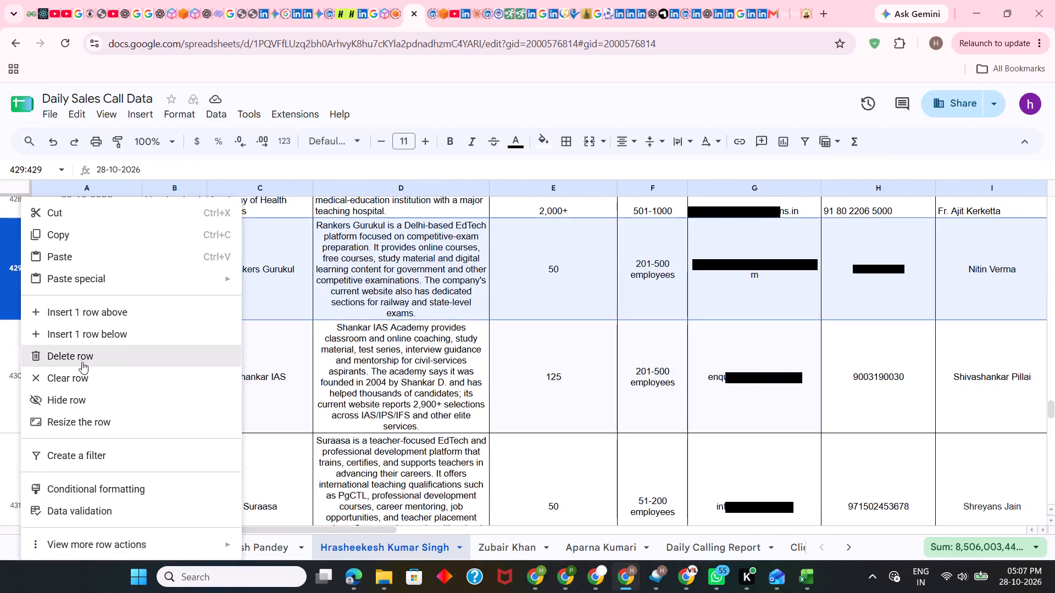
click(85, 364)
scroll(549, 291, left, 6)
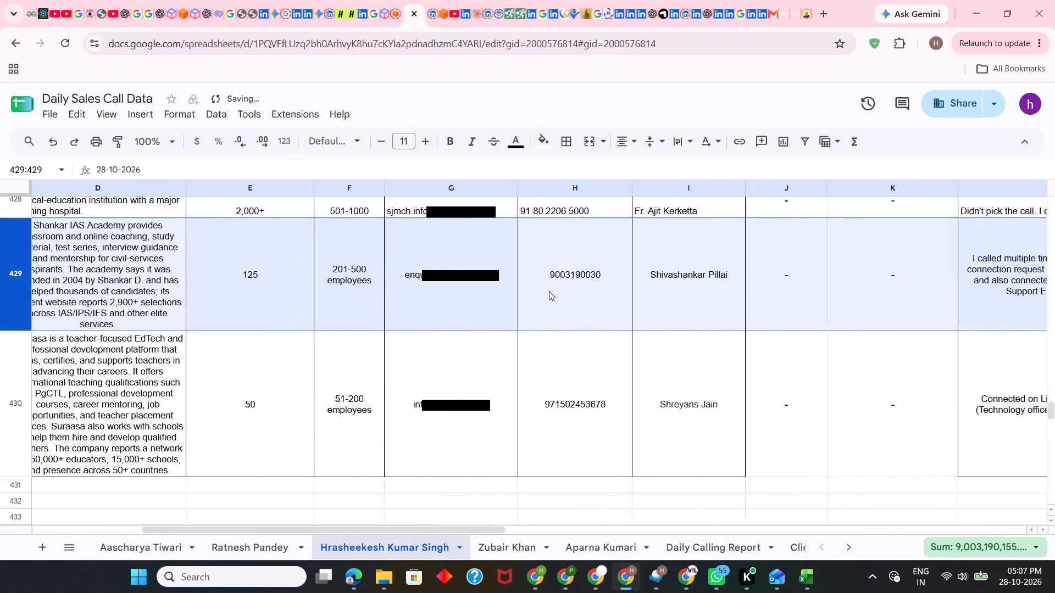
scroll(549, 291, left, 2)
scroll(549, 291, down, 2)
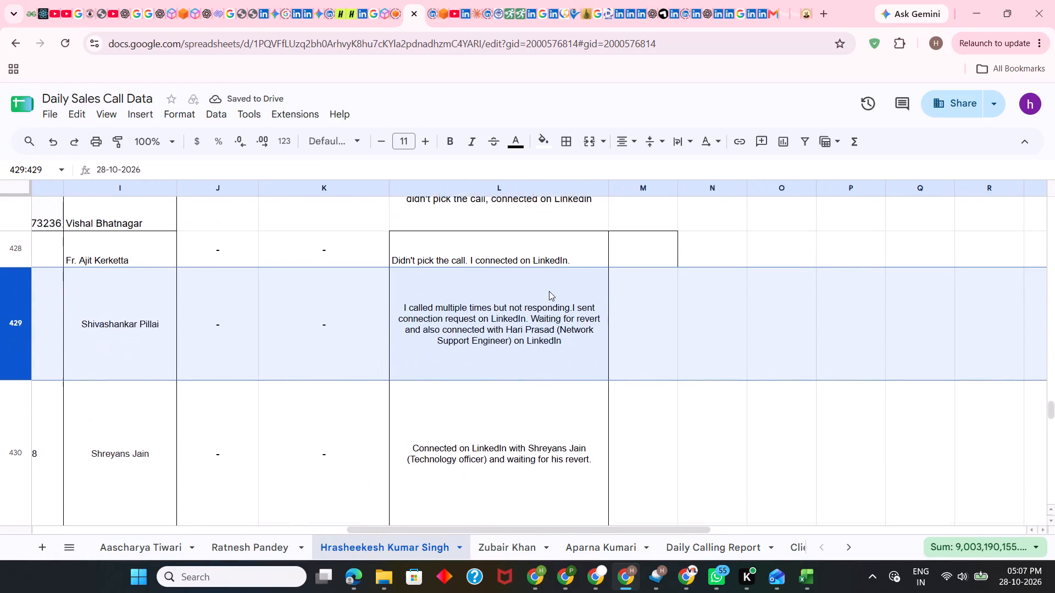
scroll(549, 291, down, 1)
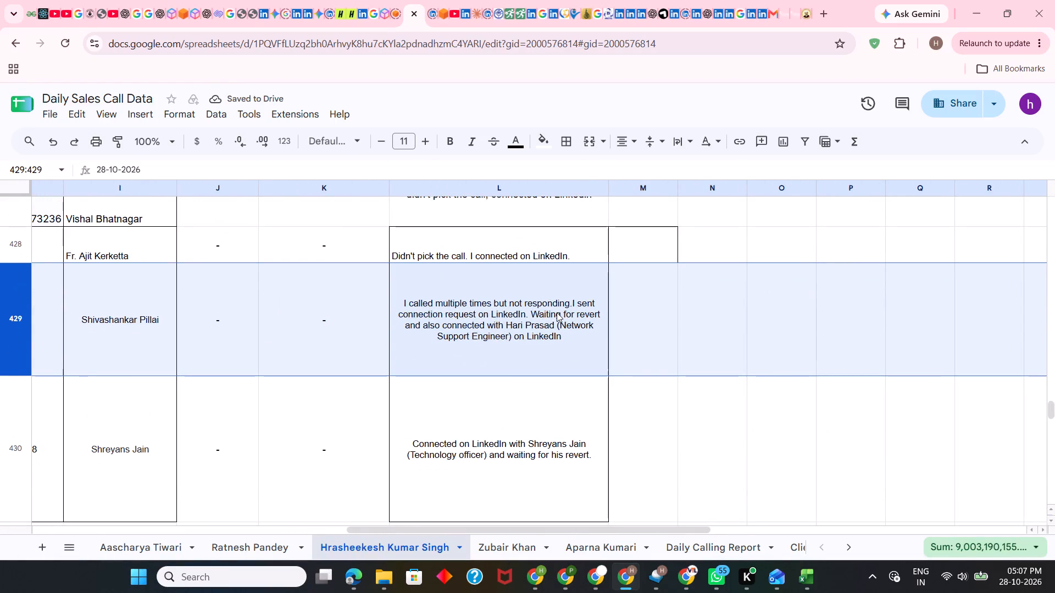
Replace the Shankar IAS remark in L429 with "Didn't pick the call. I connected on LinkedIn.".
click(557, 312)
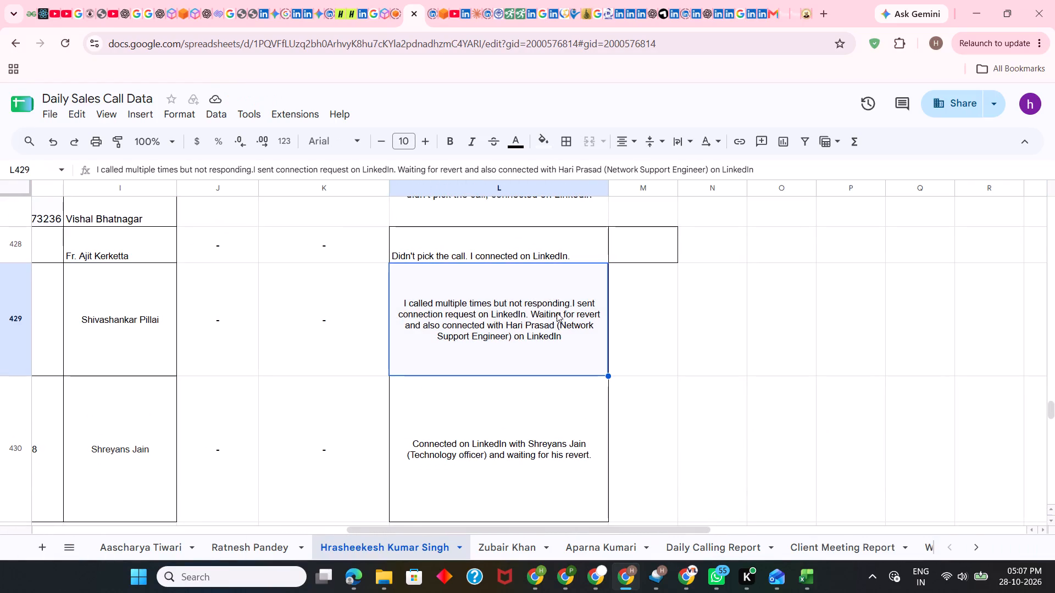
text(Di)
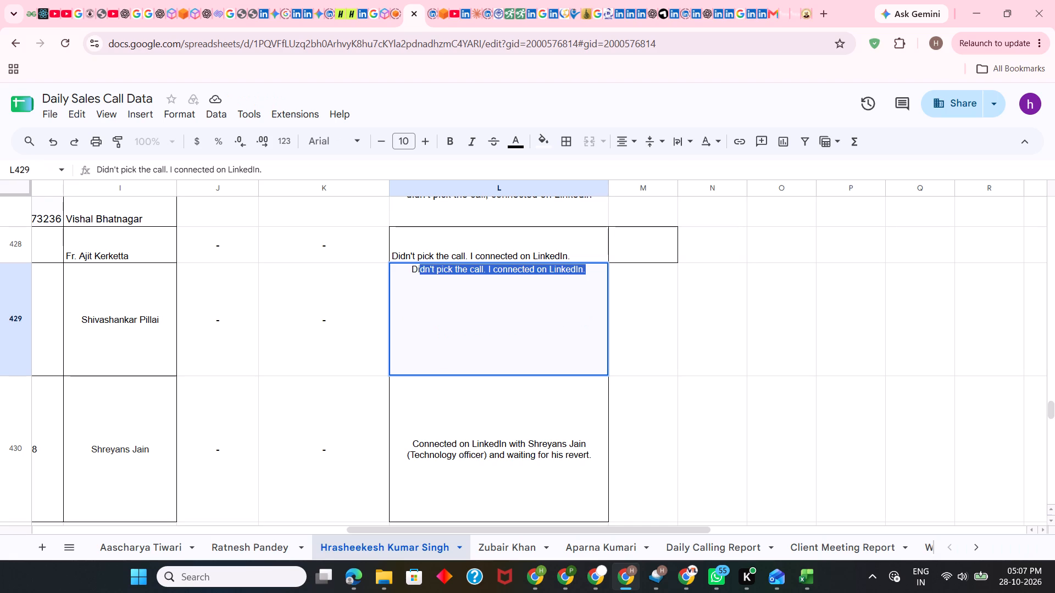
key(Tab)
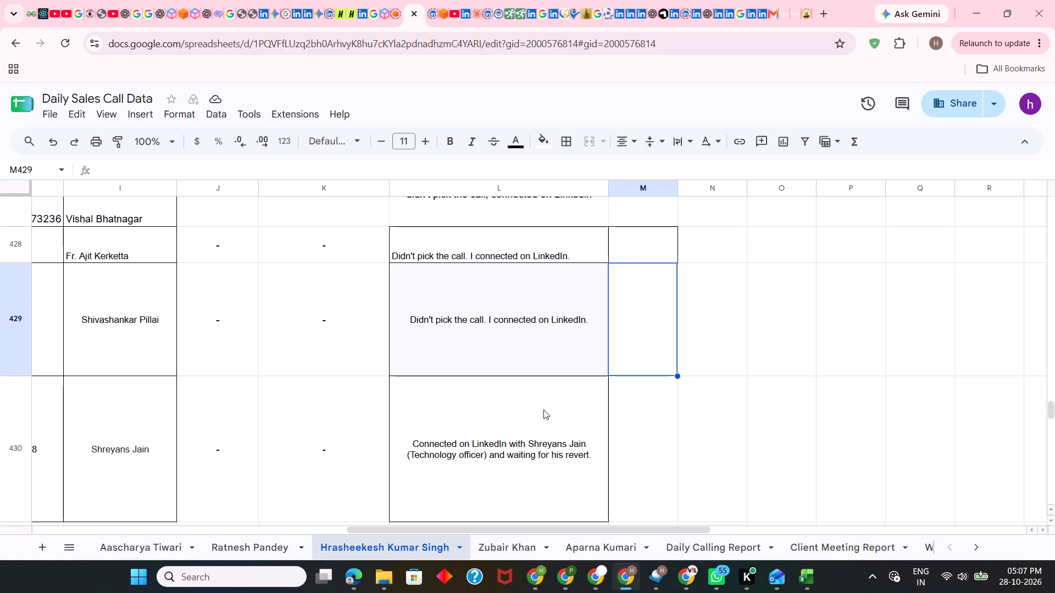
Edit the Suraasa remark in L430, removing "(Technology officer)" and ending it with "waiting for his revert of my message.".
click(510, 456)
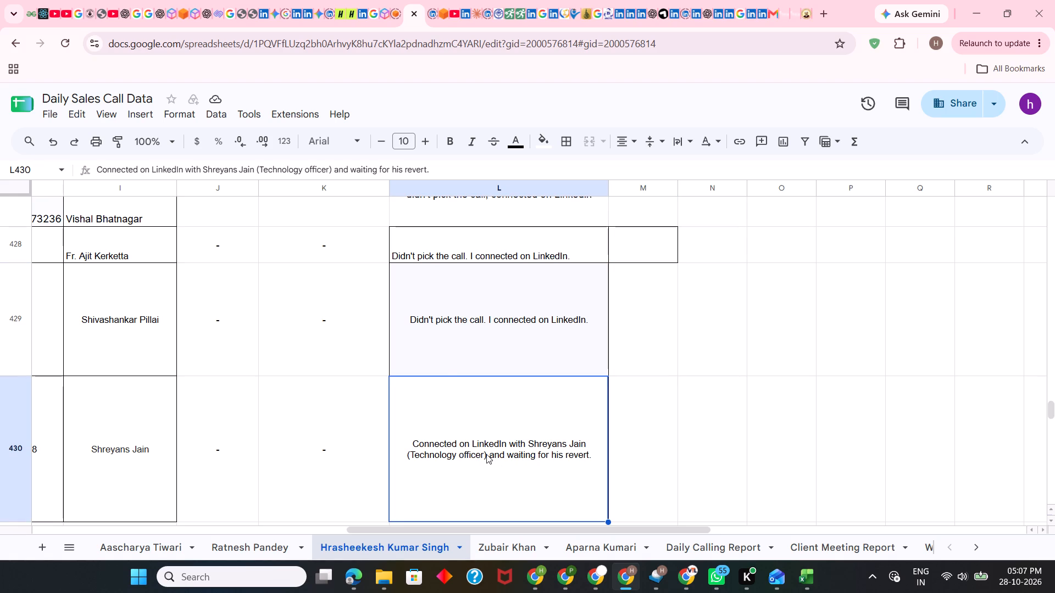
triple_click(486, 454)
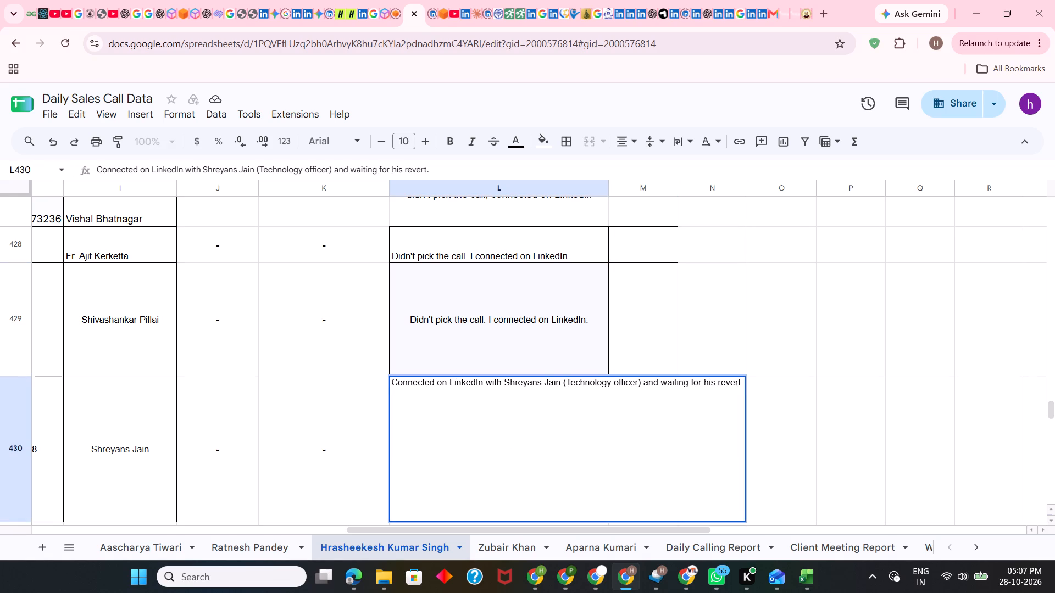
drag(640, 385, 563, 384)
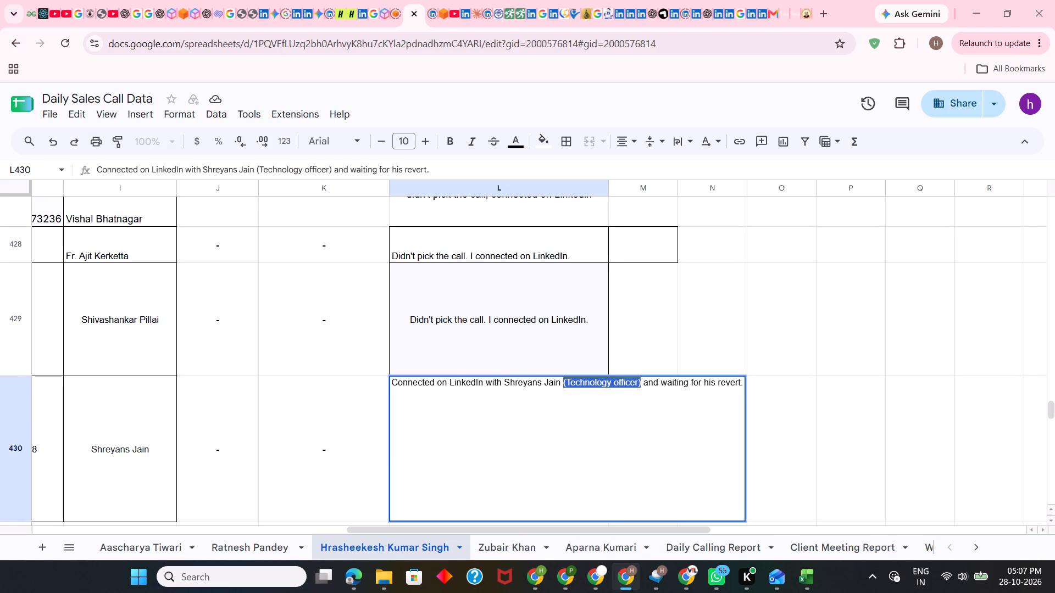
drag(563, 384, 562, 384)
key(BackSpace)
key(BackSpace)
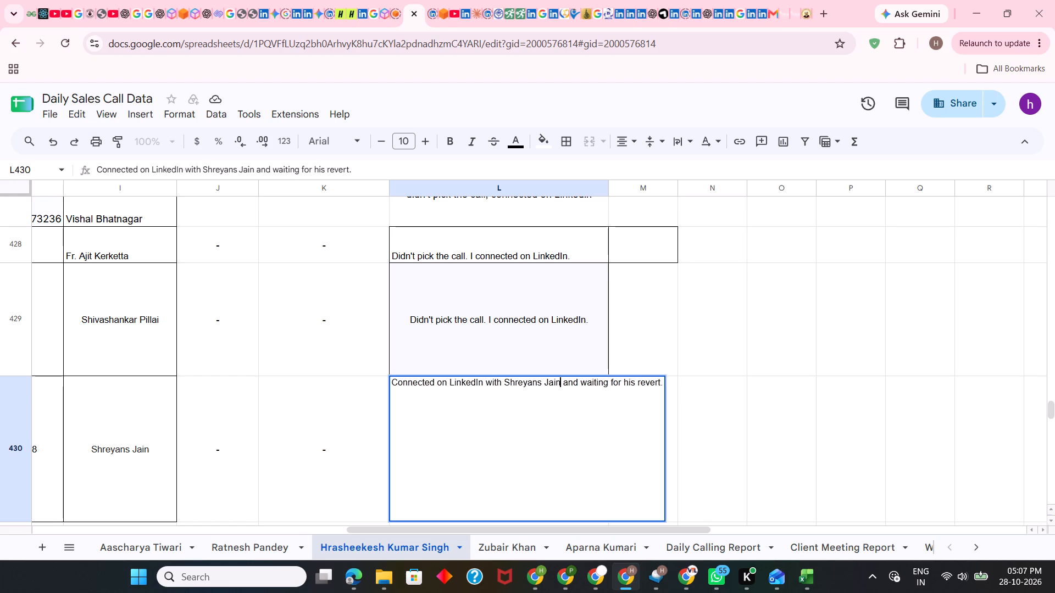
click(664, 384)
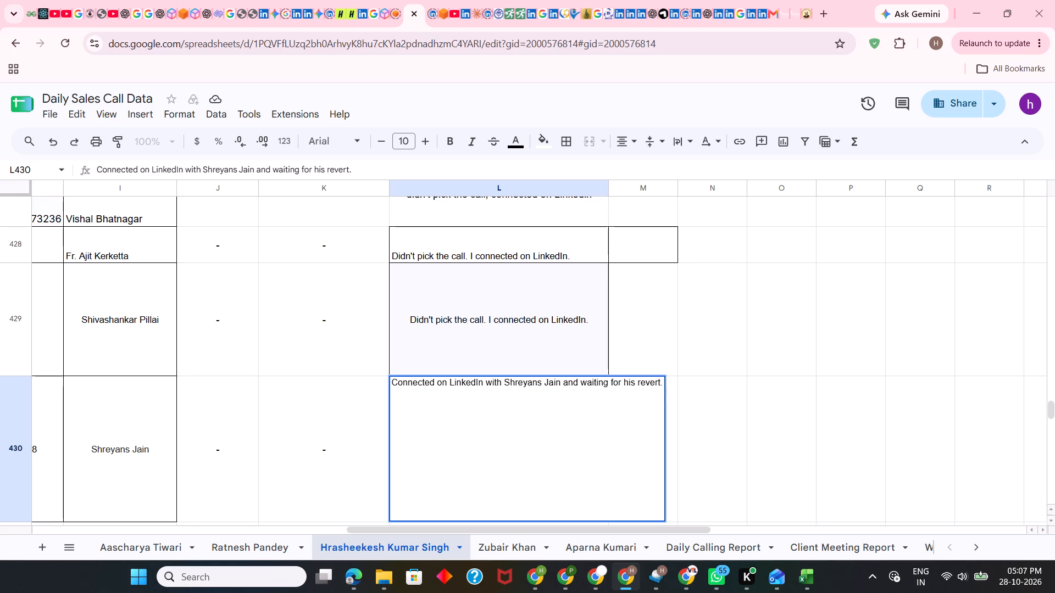
click(662, 383)
key(BackSpace)
key(space)
text(of)
key(space)
text(my message)
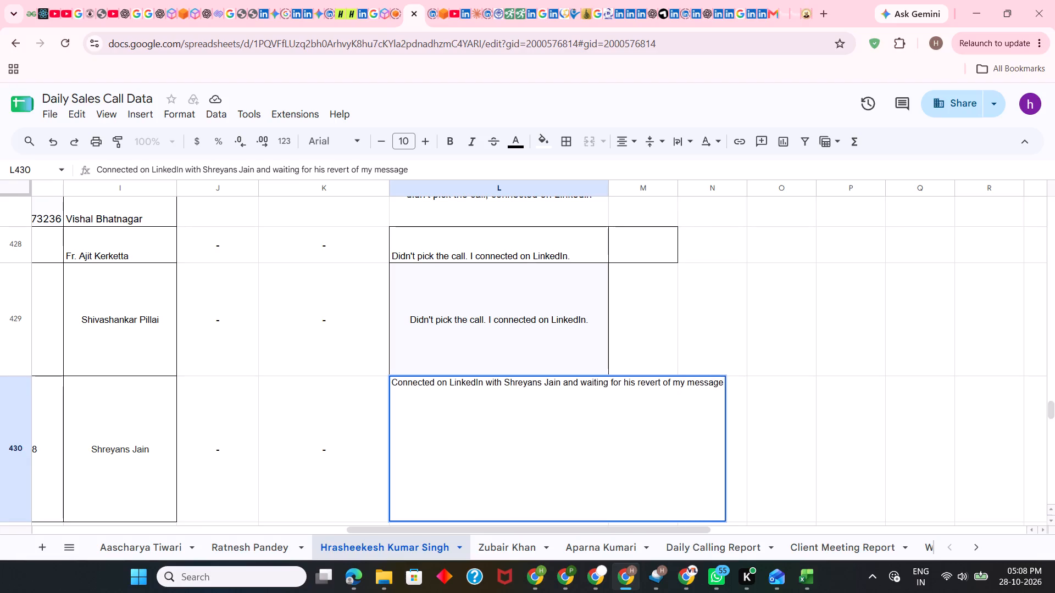
key(period)
key(Return)
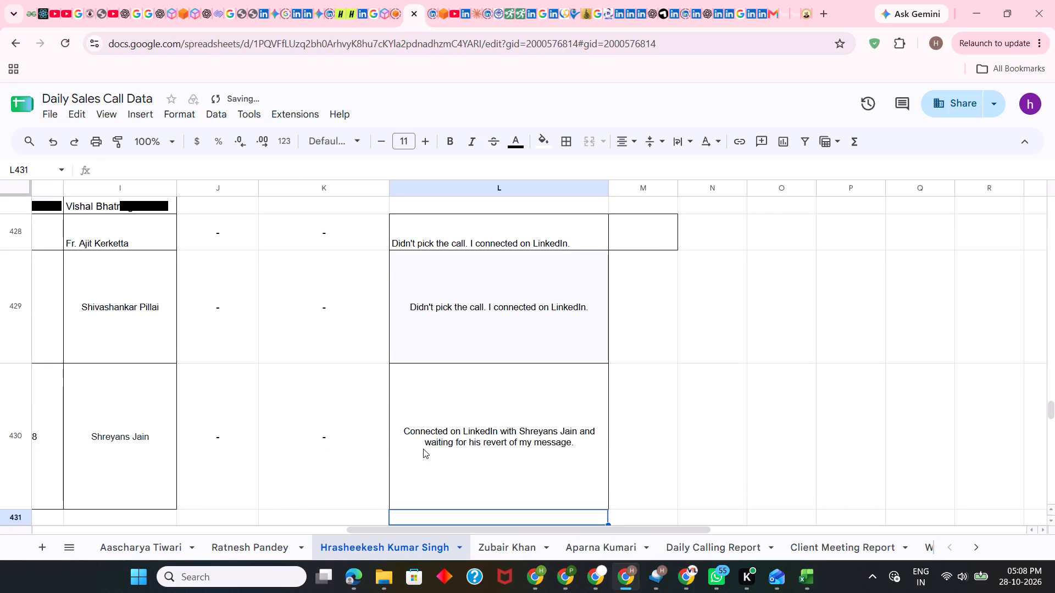
Review the entries logged in the 28-10-2026 block and the rows still to fill below Suraasa.
scroll(423, 449, right, 10)
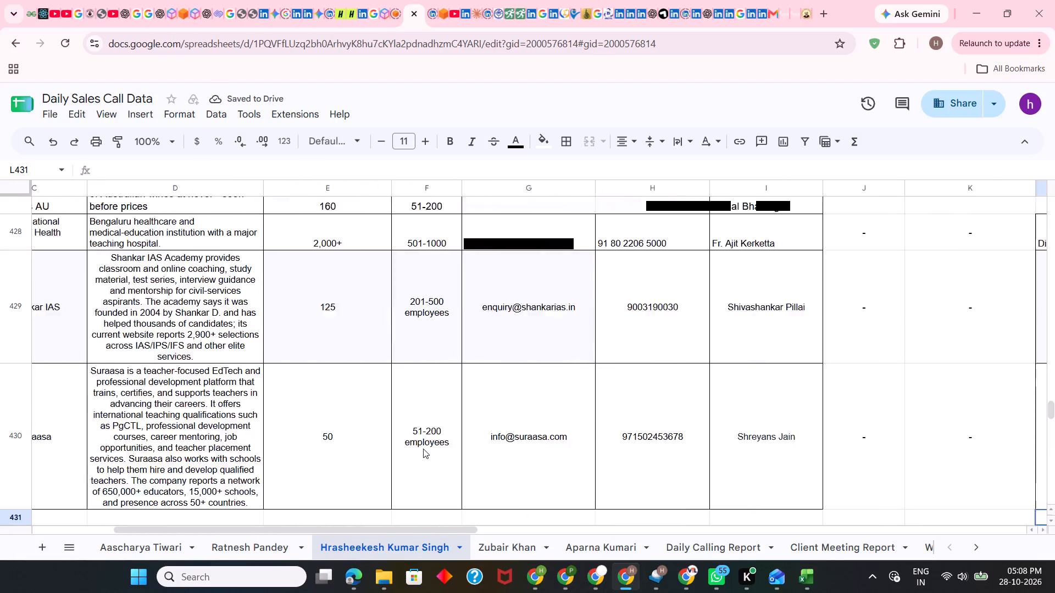
scroll(423, 449, right, 3)
scroll(423, 449, left, 5)
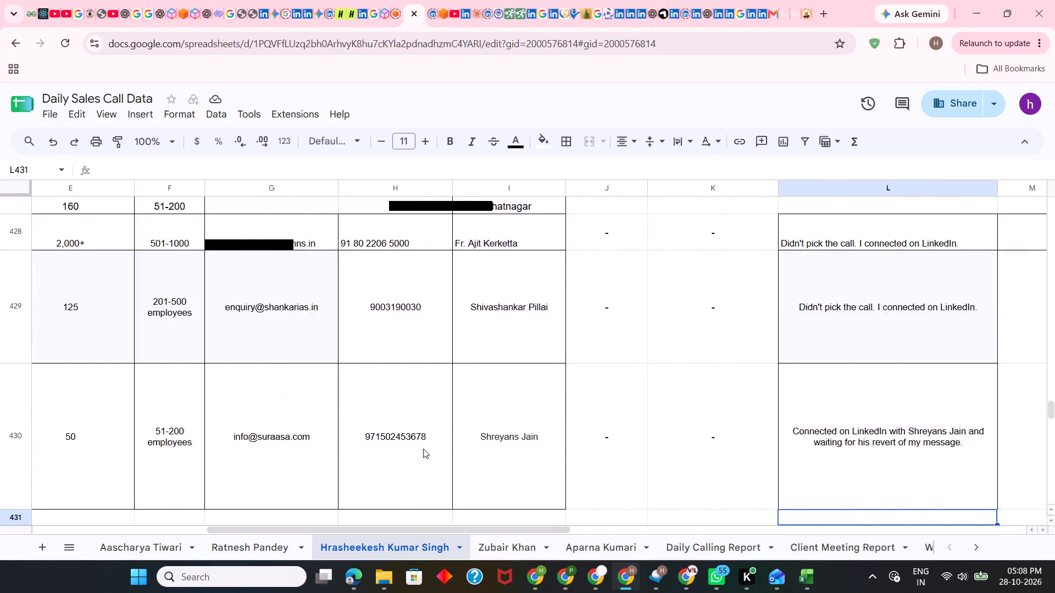
scroll(423, 449, right, 5)
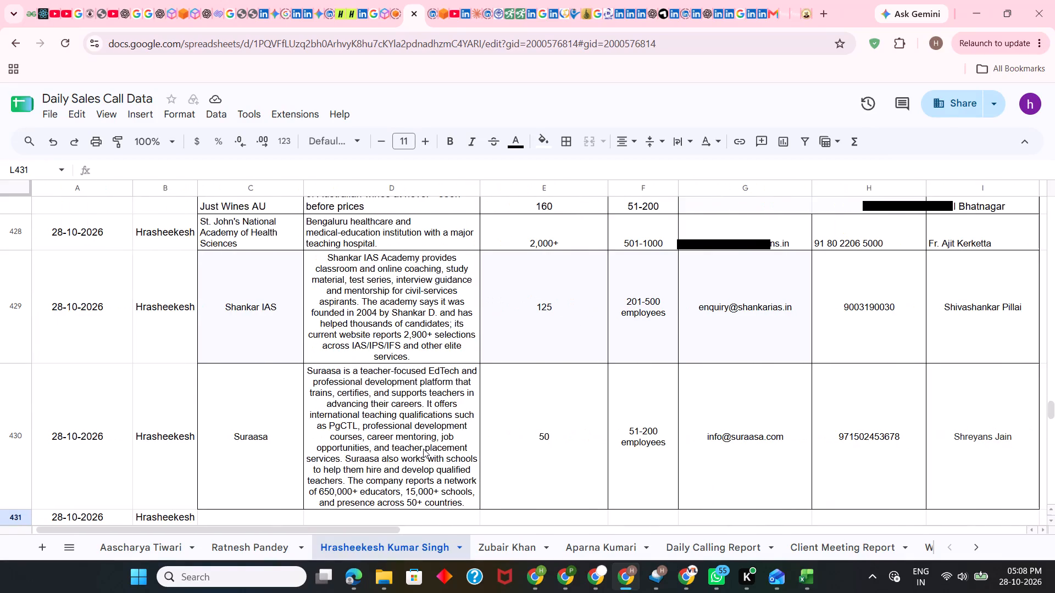
scroll(423, 449, down, 1)
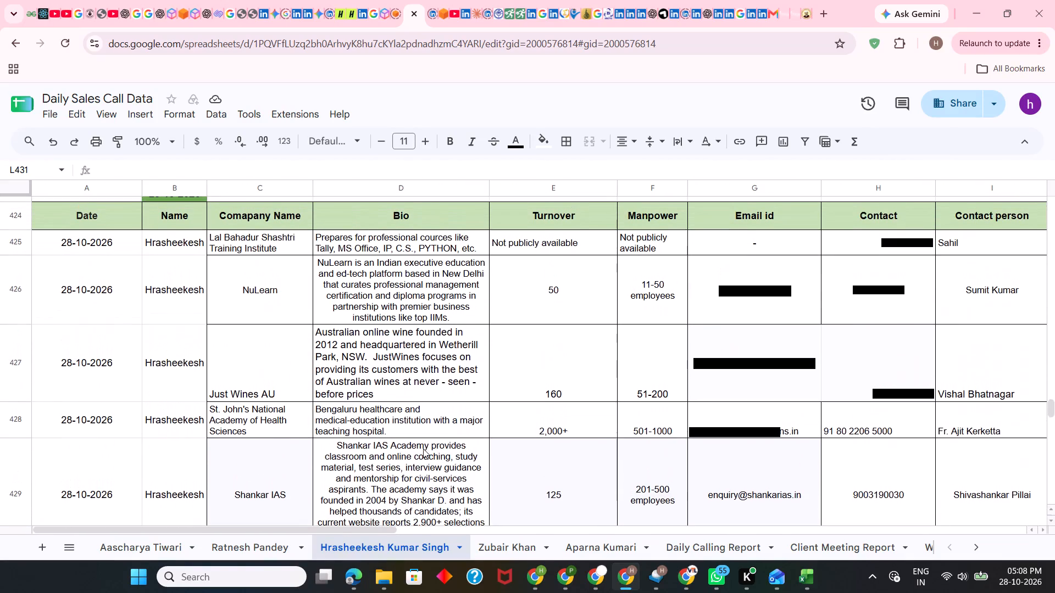
scroll(423, 449, down, 2)
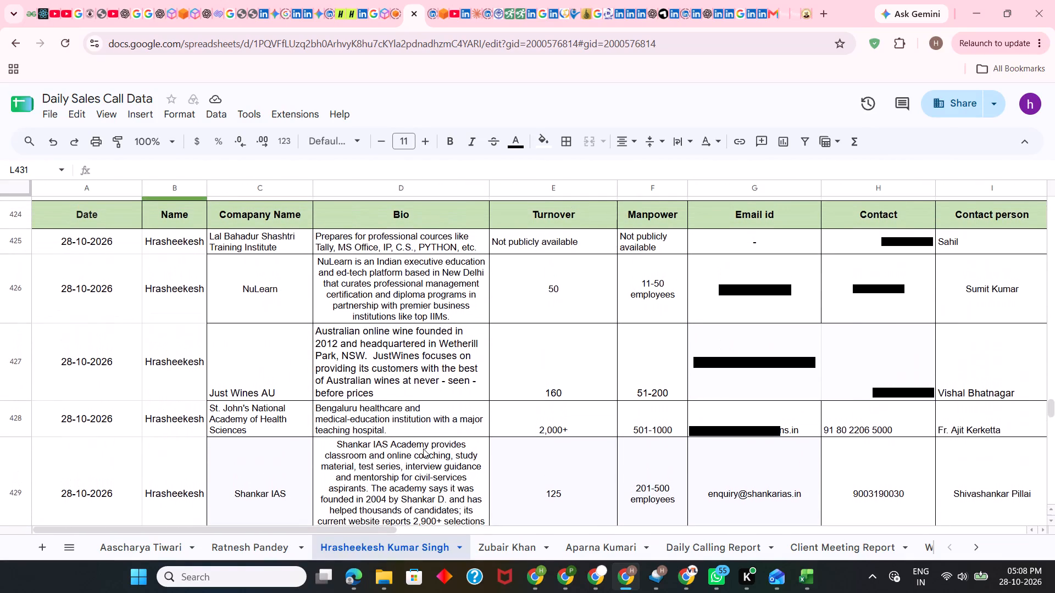
scroll(423, 449, down, 1)
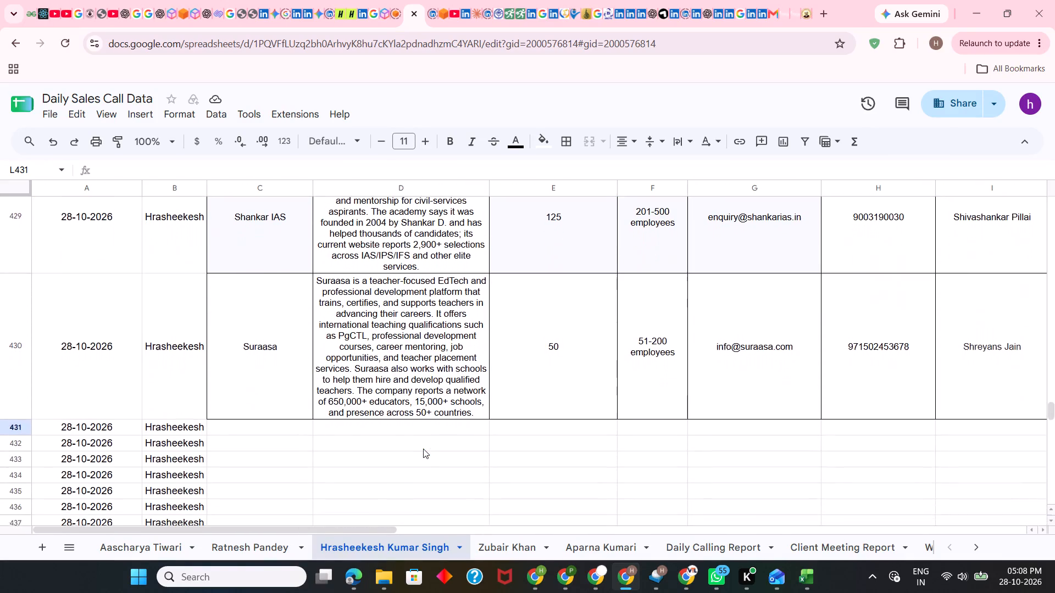
scroll(423, 449, down, 1)
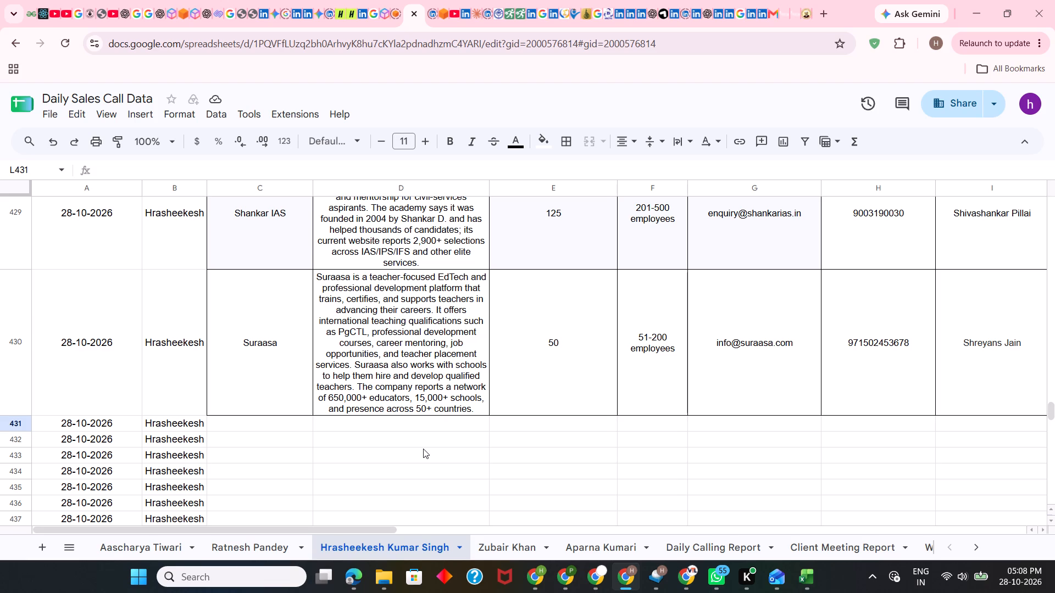
scroll(423, 449, down, 1)
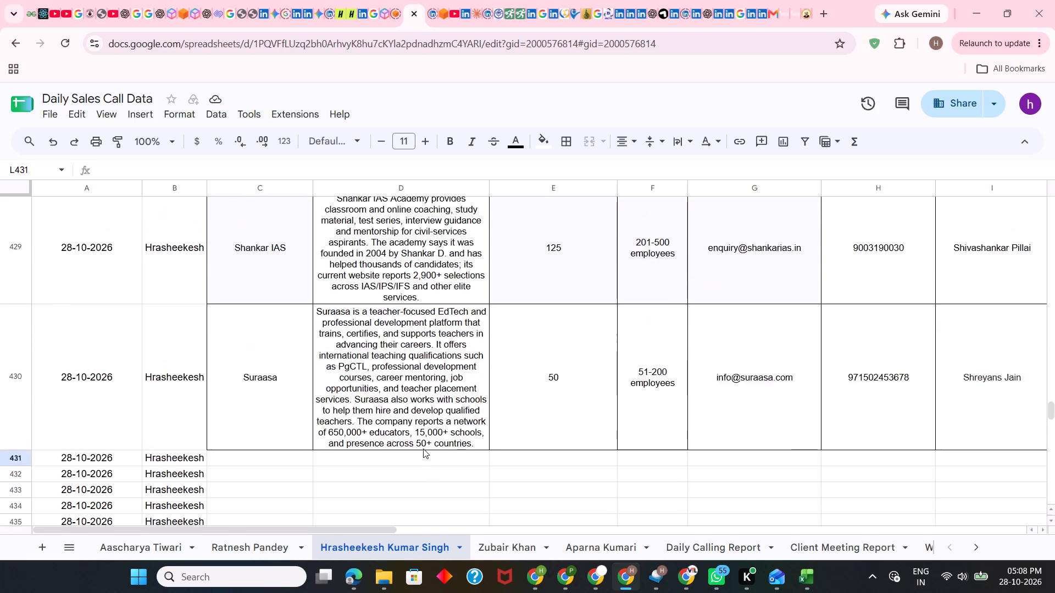
scroll(423, 449, down, 1)
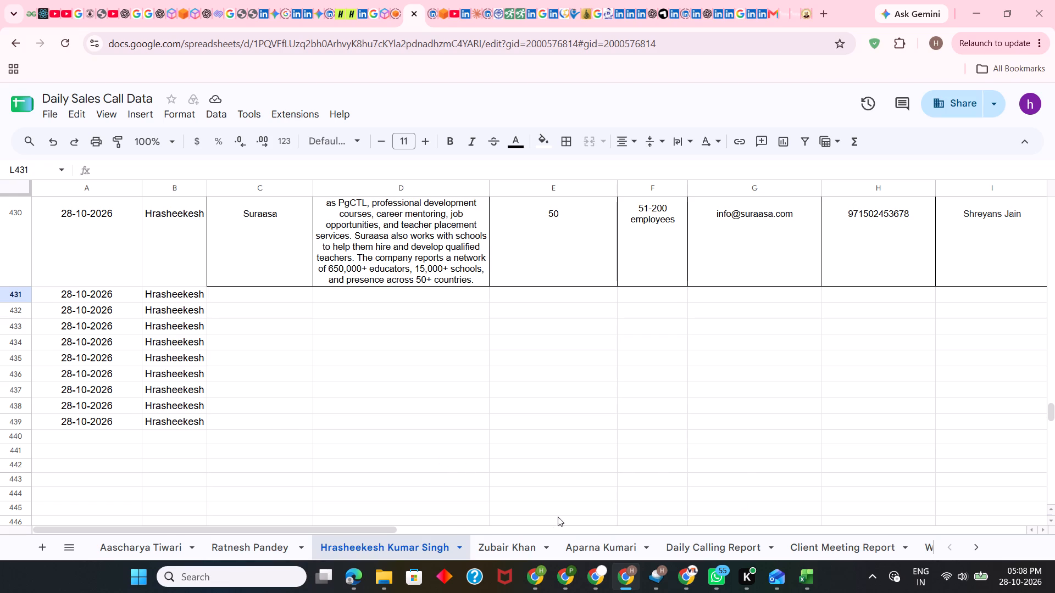
Switch to the AWS Leads Sheet, look through the filtered leads on the Healthcare sheet, and return to Daily Sales Call Data.
click(683, 576)
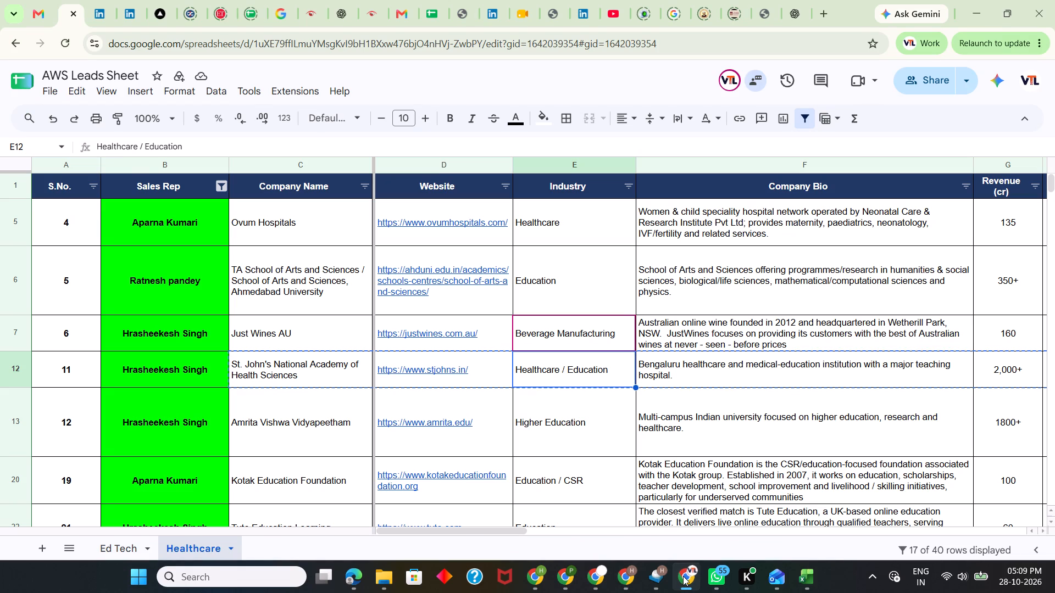
scroll(697, 435, down, 3)
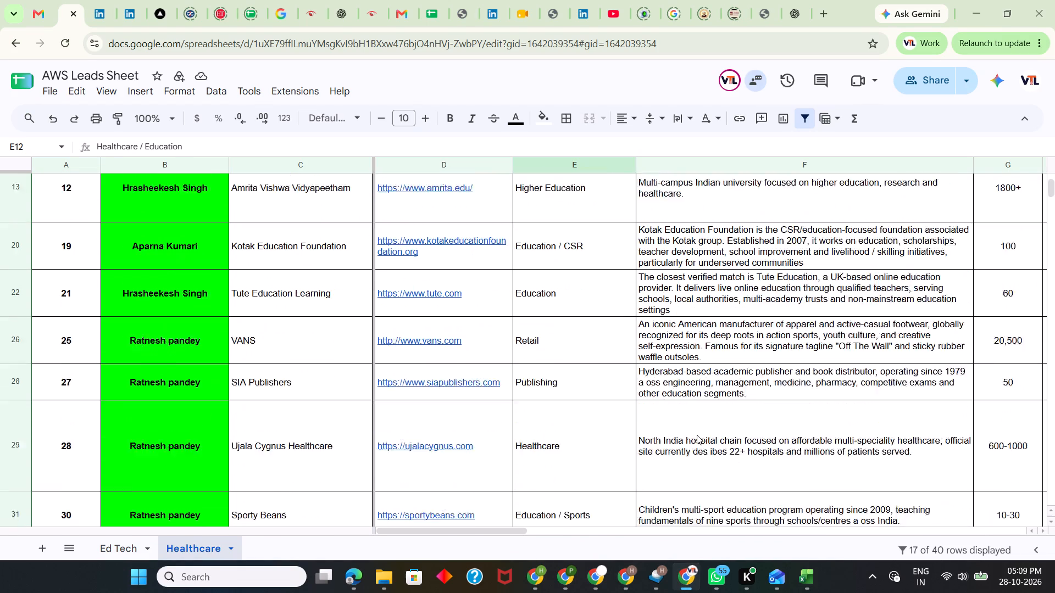
scroll(697, 435, down, 3)
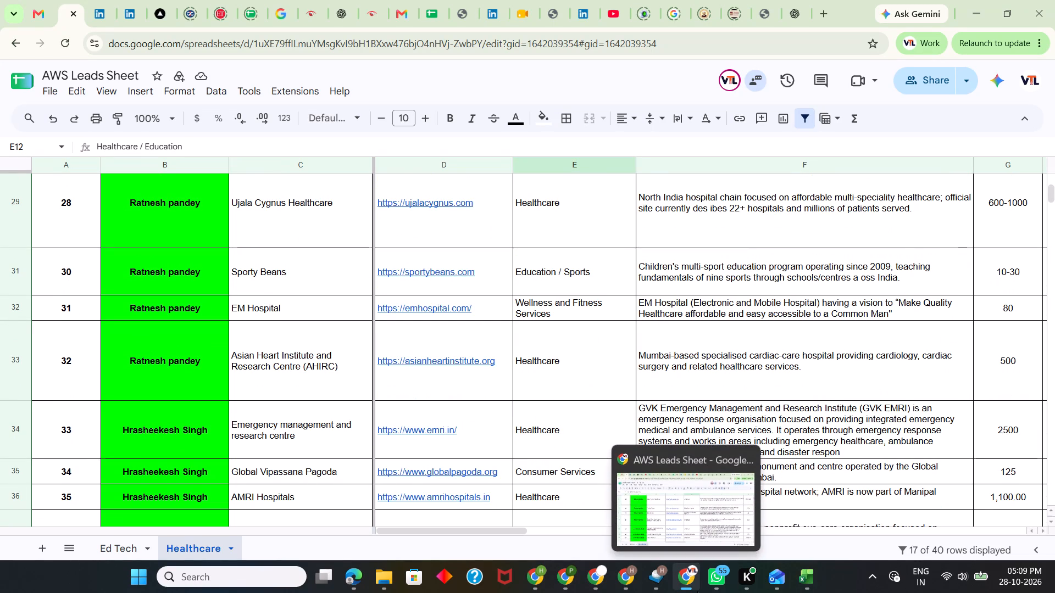
click(697, 591)
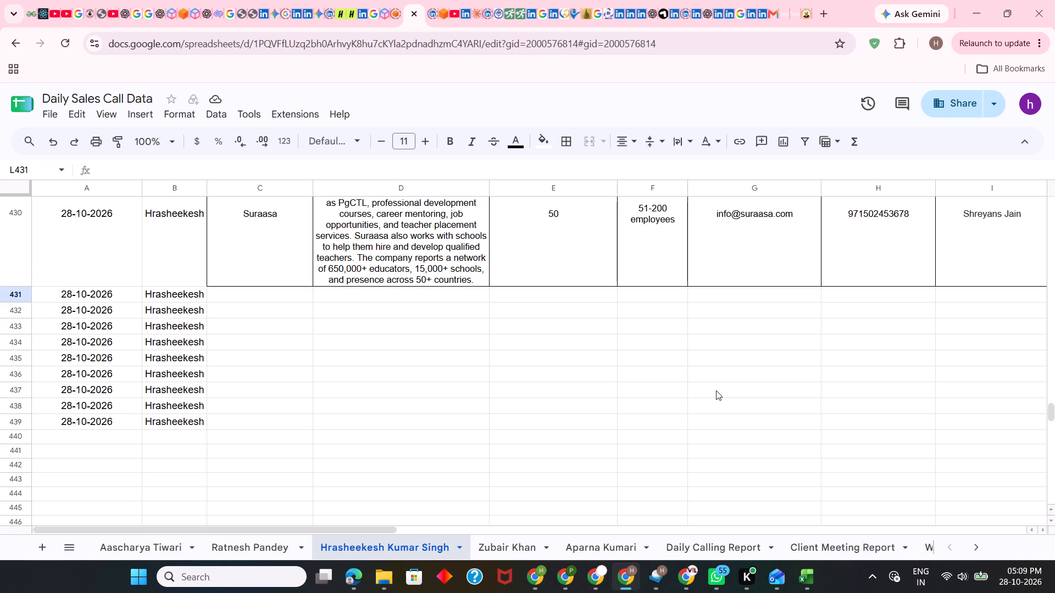
Select the Amrita Vishwa Vidyapeetham record, from company name through remark (C412:L412), in the 27-10-2026 block.
click(716, 390)
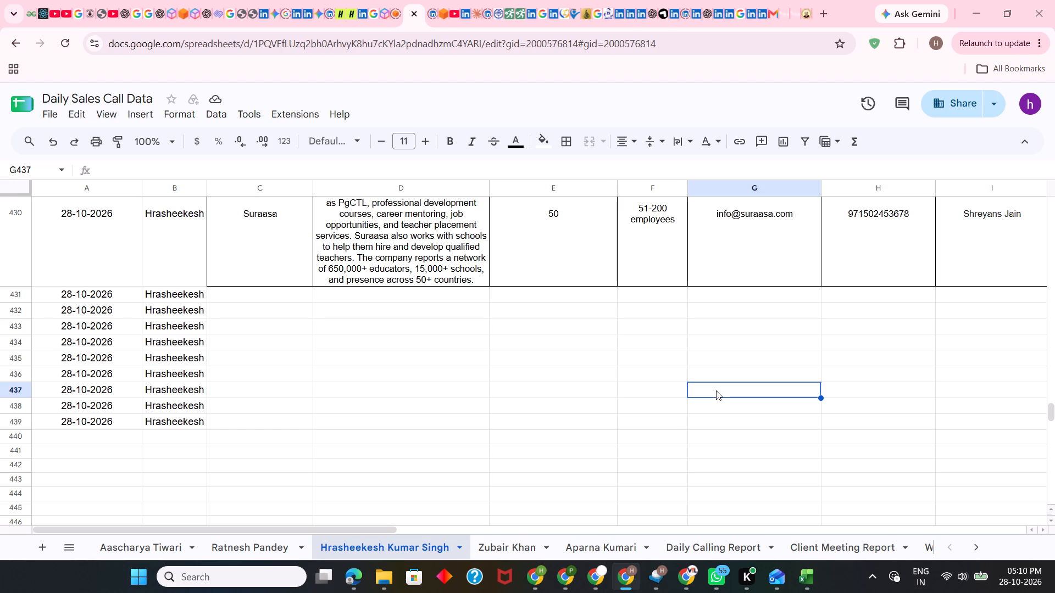
click(300, 299)
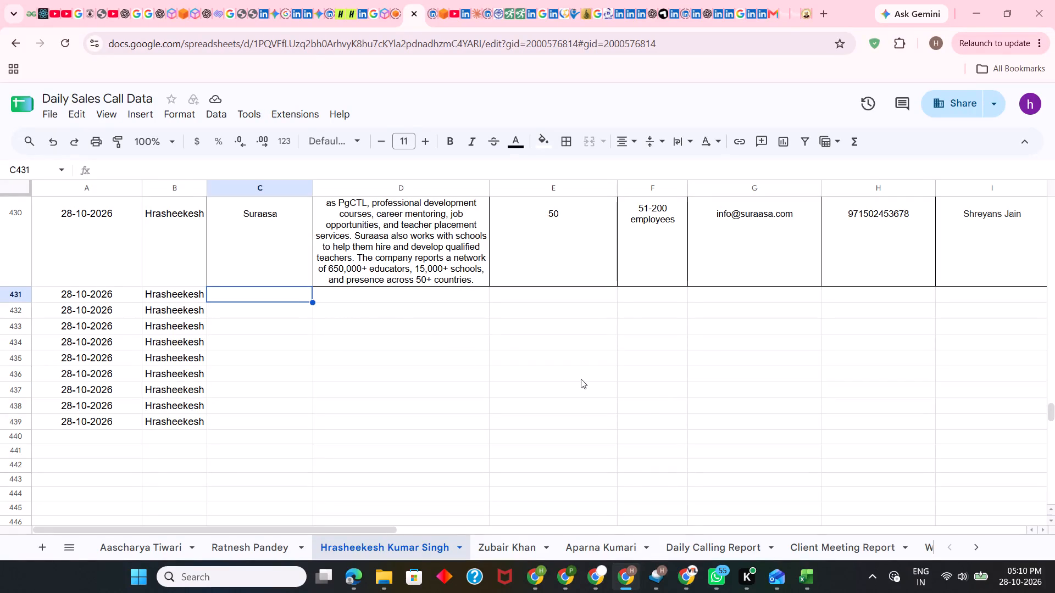
scroll(626, 382, up, 5)
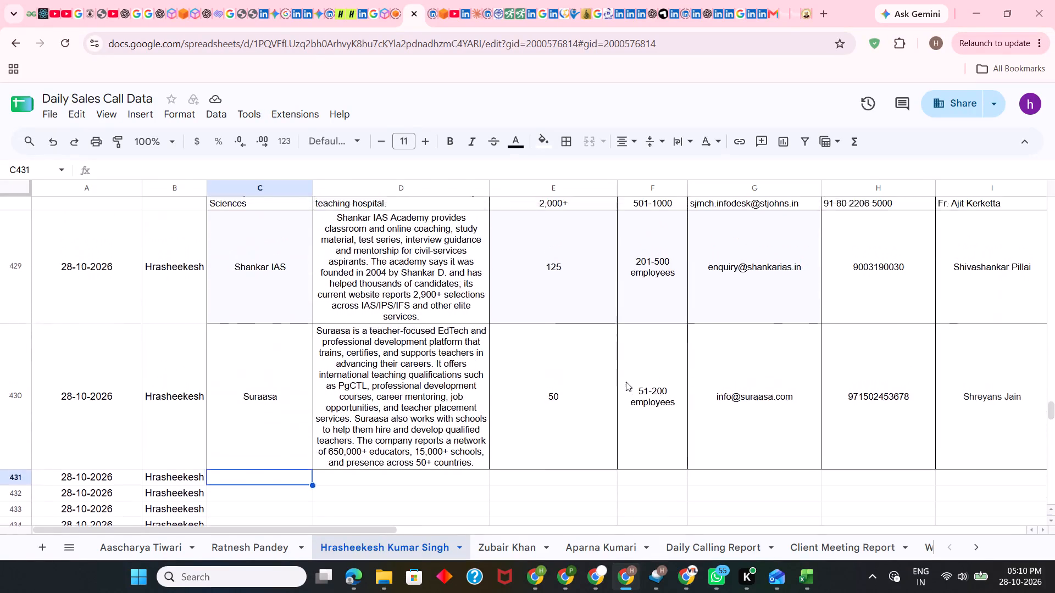
scroll(626, 382, up, 5)
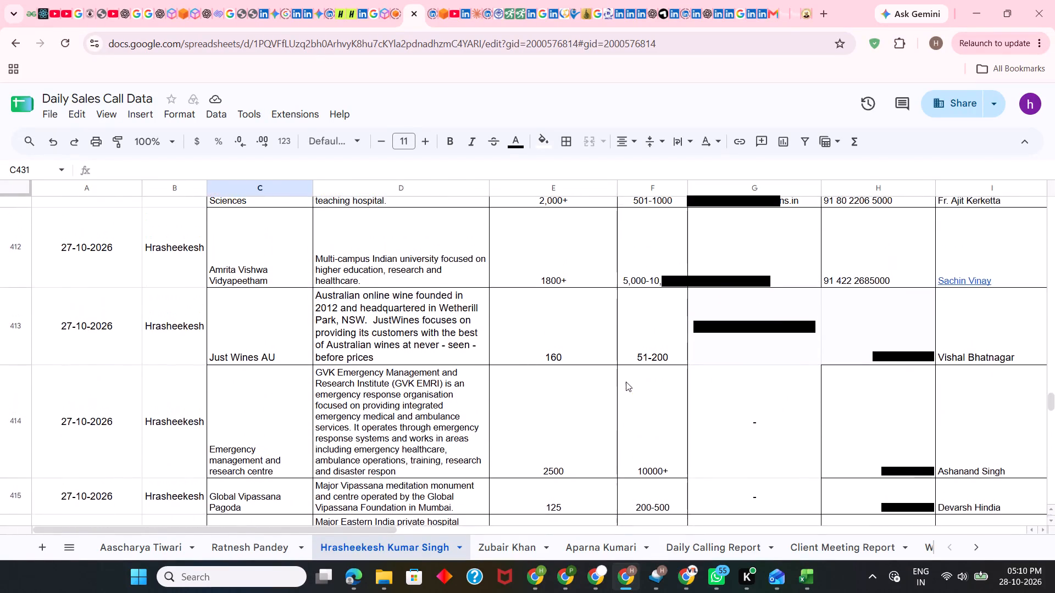
scroll(626, 382, up, 1)
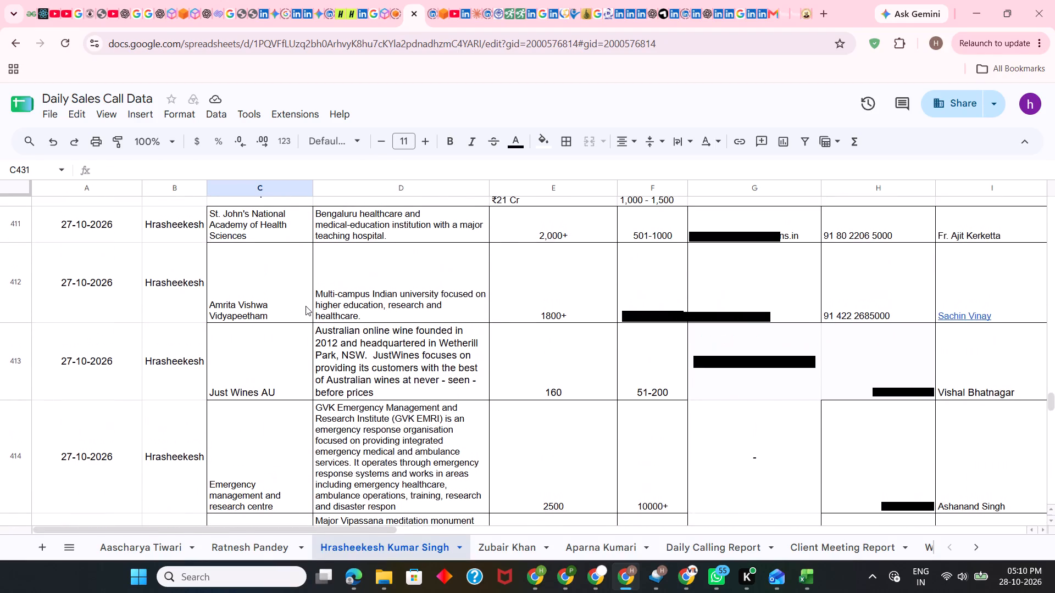
click(306, 306)
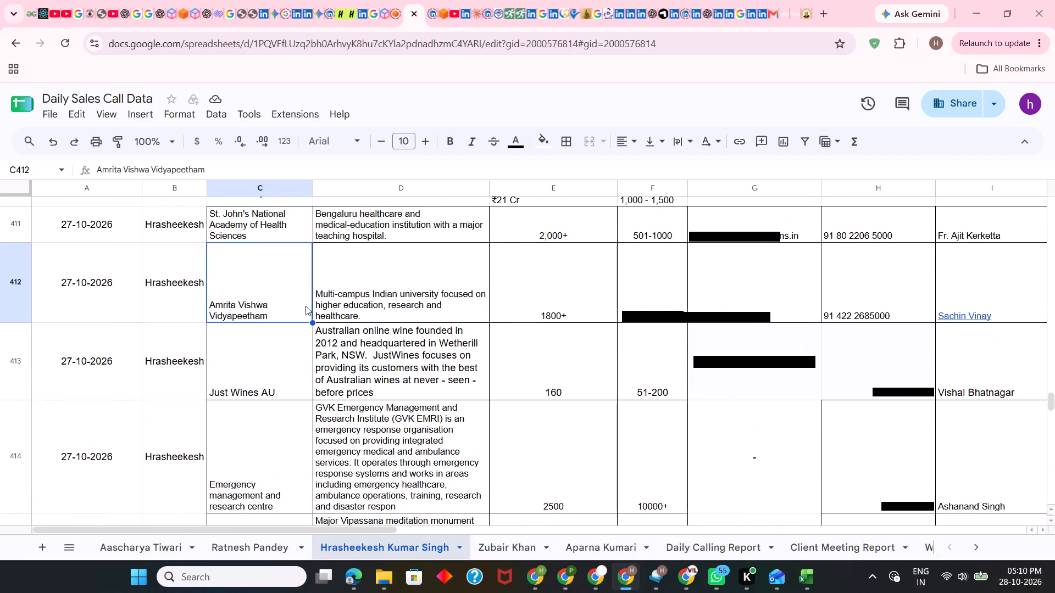
key(shift+Right)
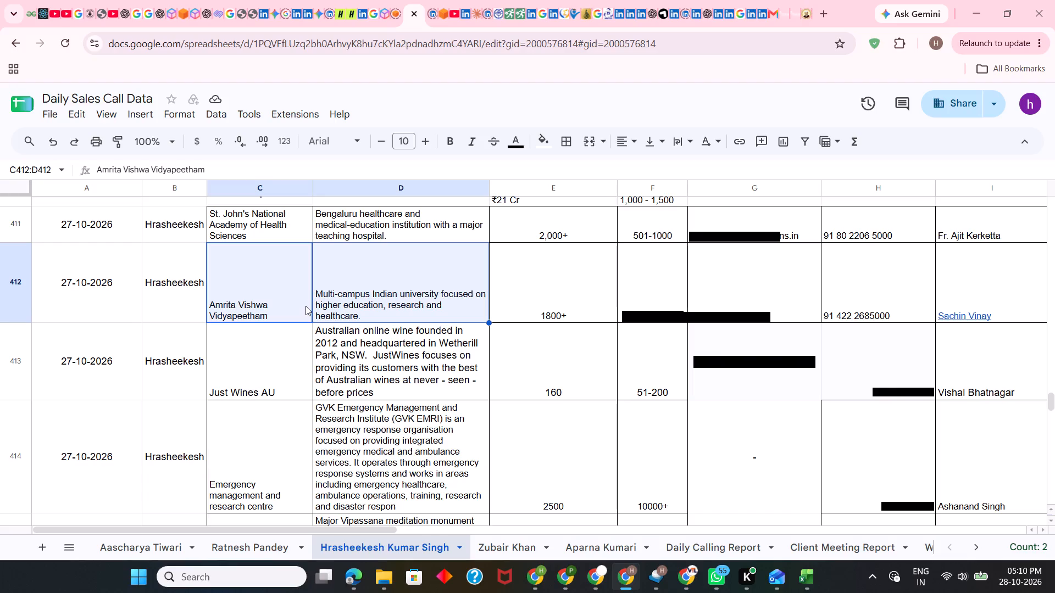
key(shift+Right)
key(shift+Right)
key(shift+Right)
key(shift+Right)
key(shift+Right)
key(shift+Right)
key(shift+Right)
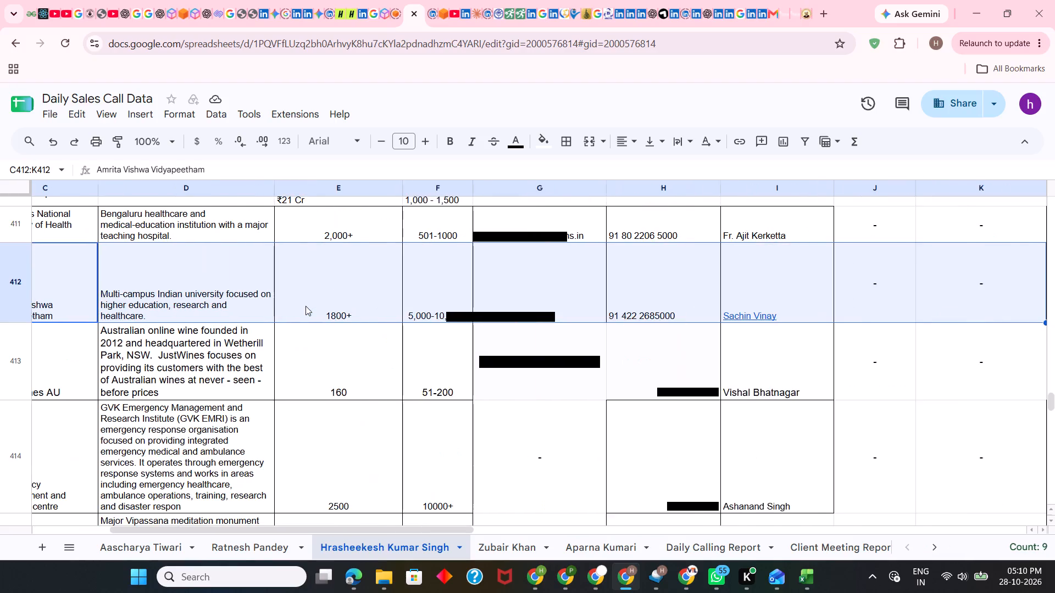
key(shift+Right)
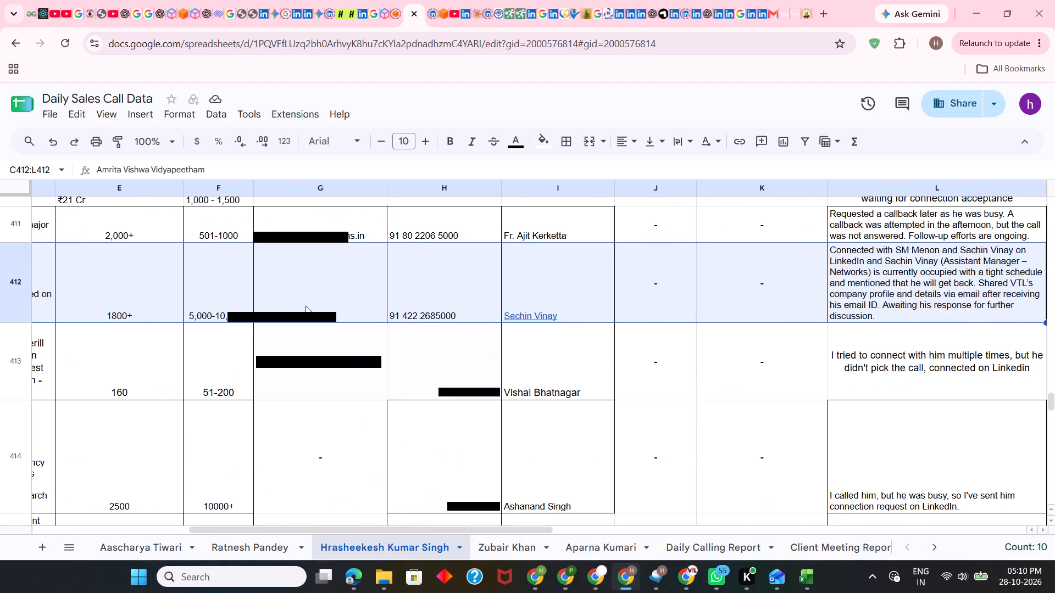
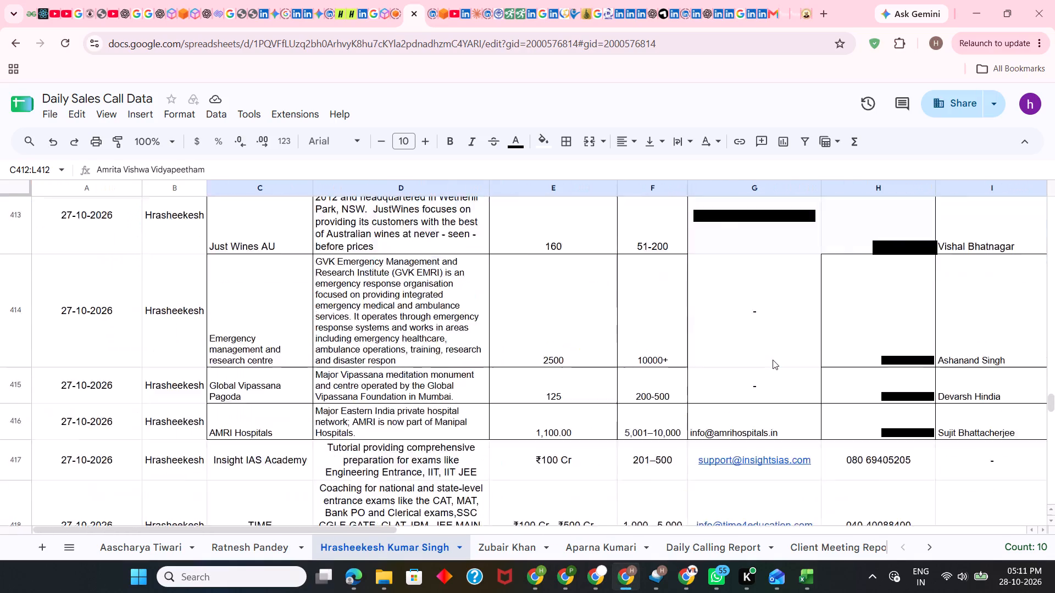
Paste the copied Amrita Vishwa Vidyapeetham record into the 28-10-2026 block at C431, directly below Suraasa.
scroll(773, 360, down, 4)
scroll(773, 360, up, 5)
scroll(773, 360, down, 3)
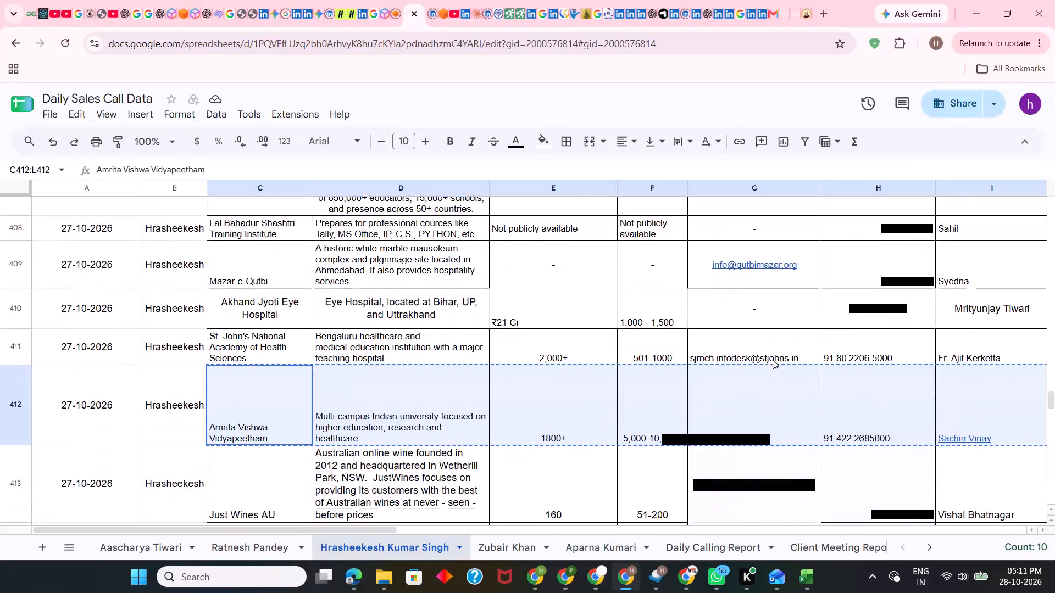
scroll(773, 360, down, 11)
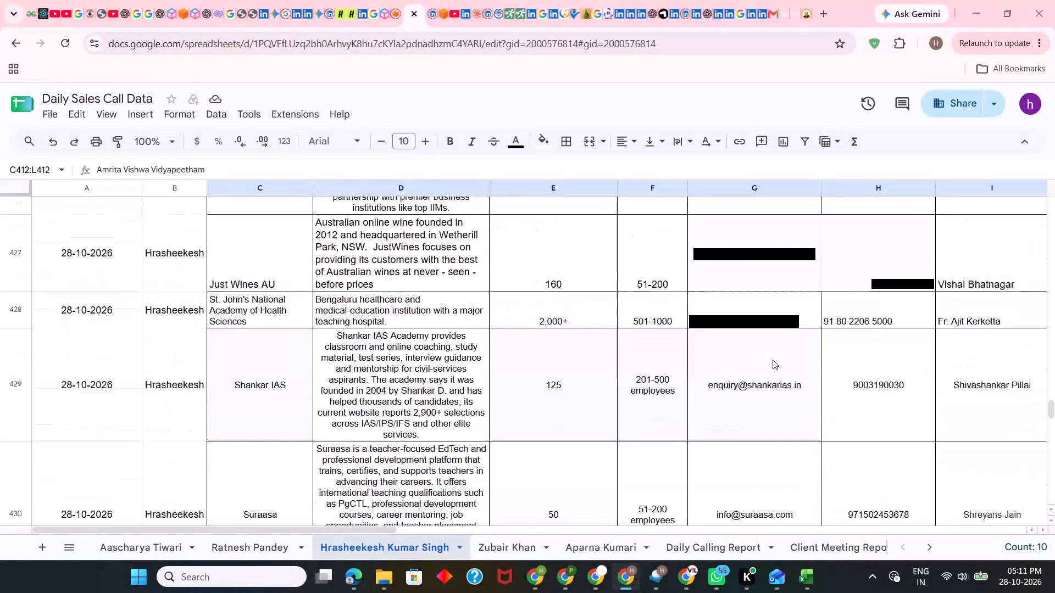
scroll(773, 360, down, 2)
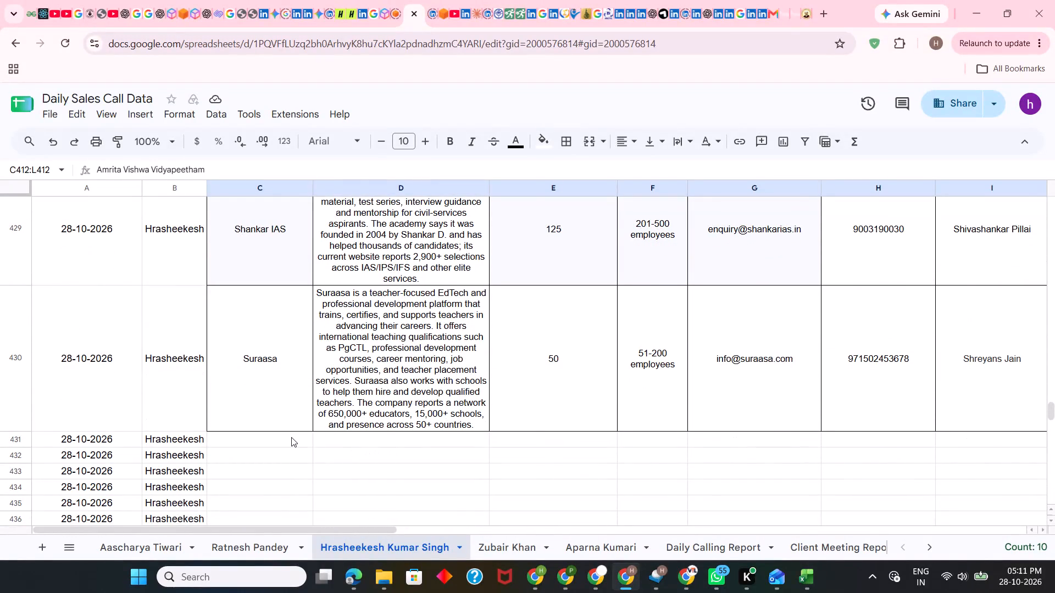
click(291, 437)
key(ctrl+v)
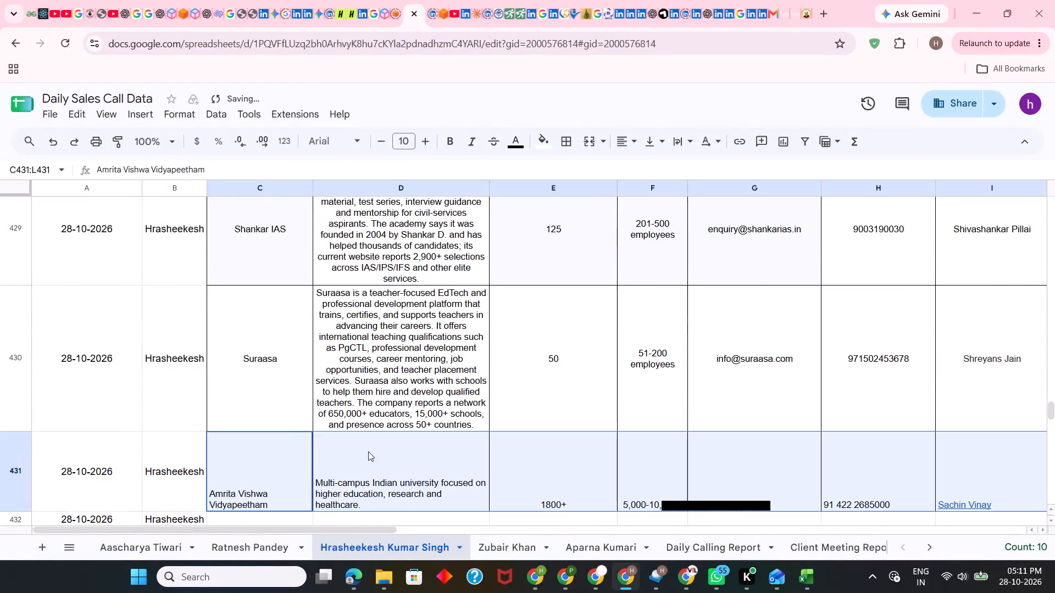
Reduce the height of row 431 to fit the three-line Amrita Vishwa Vidyapeetham bio.
scroll(489, 462, down, 1)
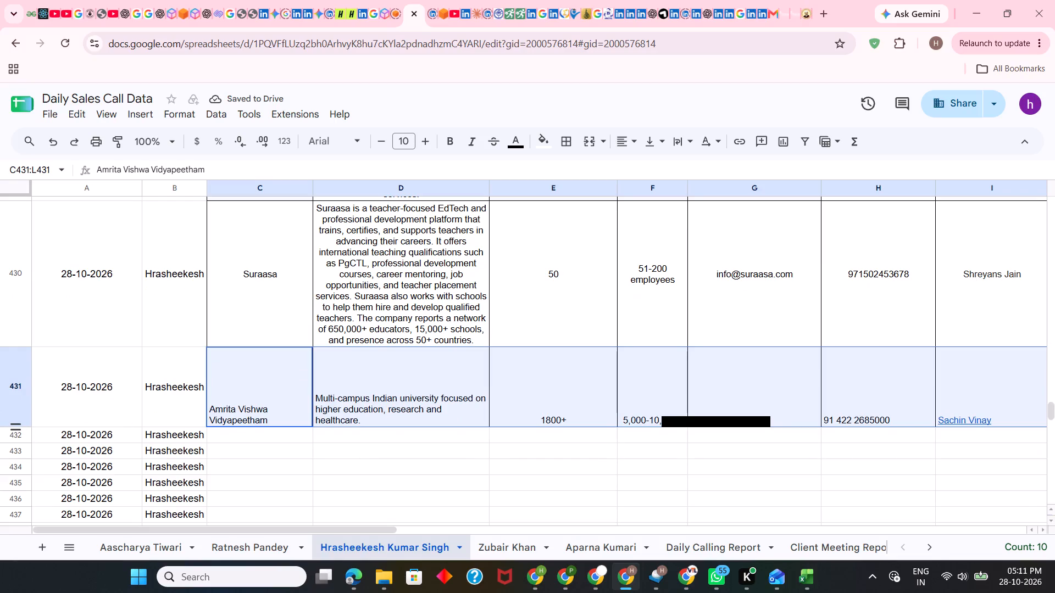
drag(20, 426, 18, 401)
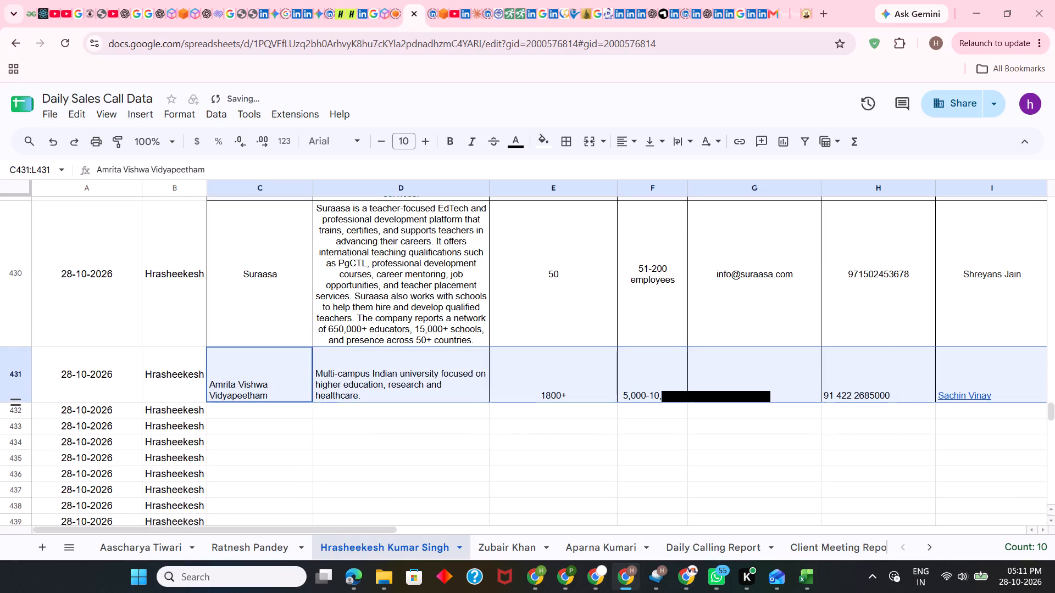
drag(18, 401, 17, 391)
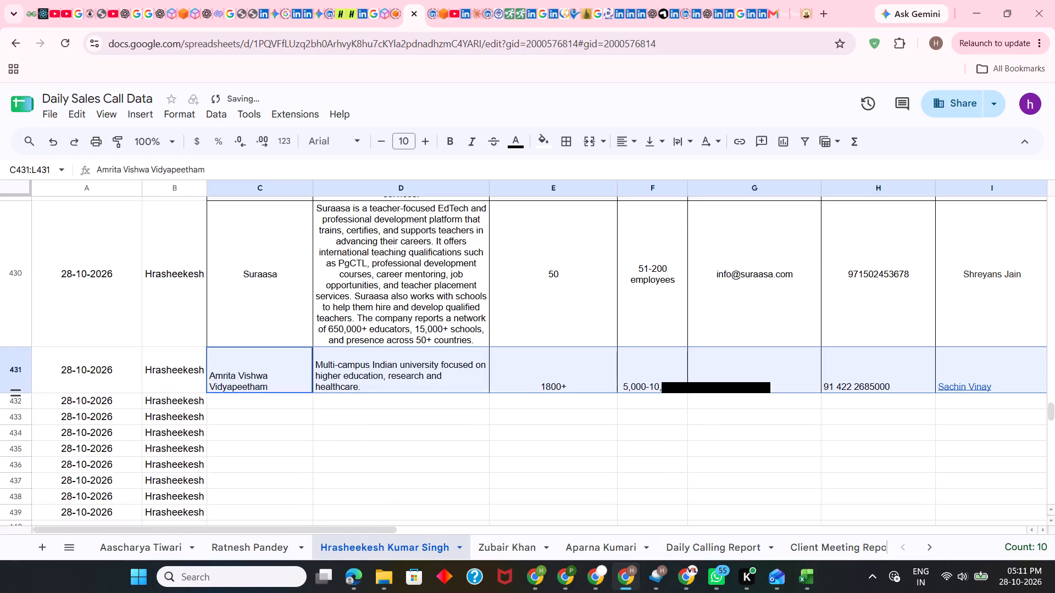
drag(17, 391, 13, 380)
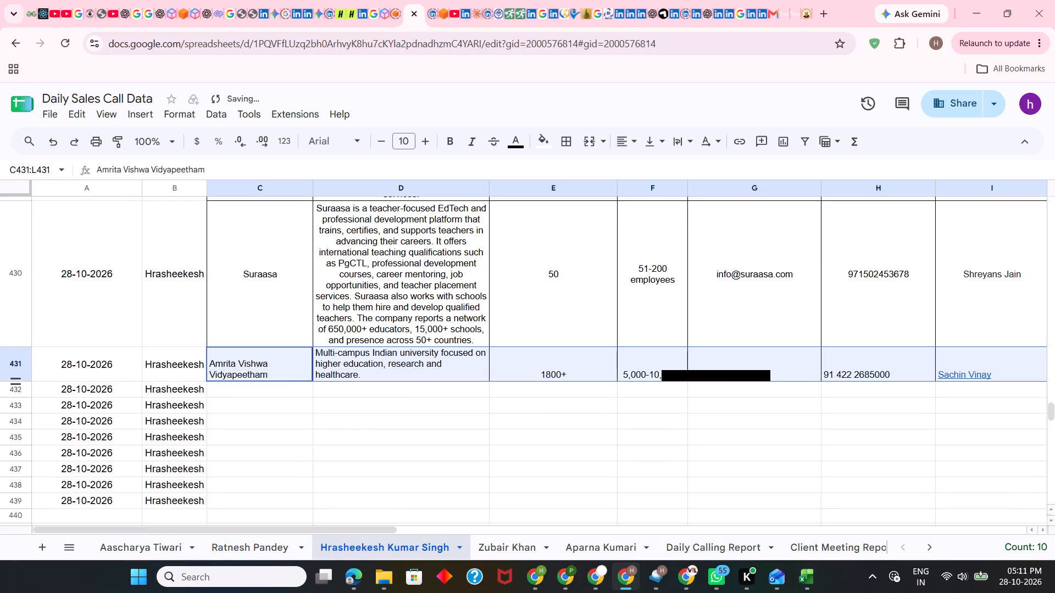
Insert "Called multiple times, but Didn't pick the call." at the start of the Amrita Vishwa Vidyapeetham remark in L431.
scroll(557, 419, left, 3)
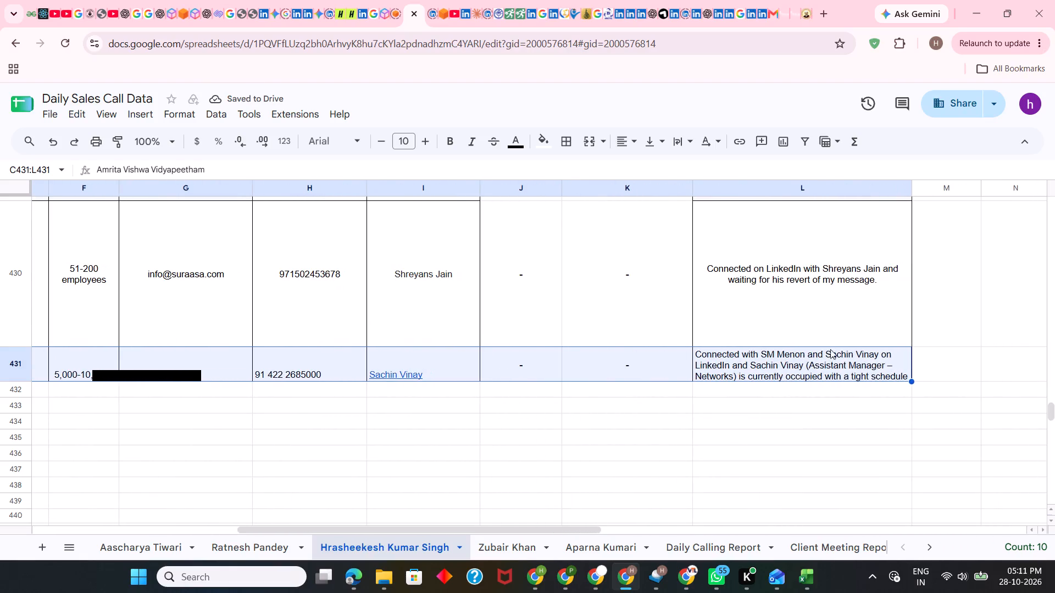
double_click(836, 348)
double_click(845, 357)
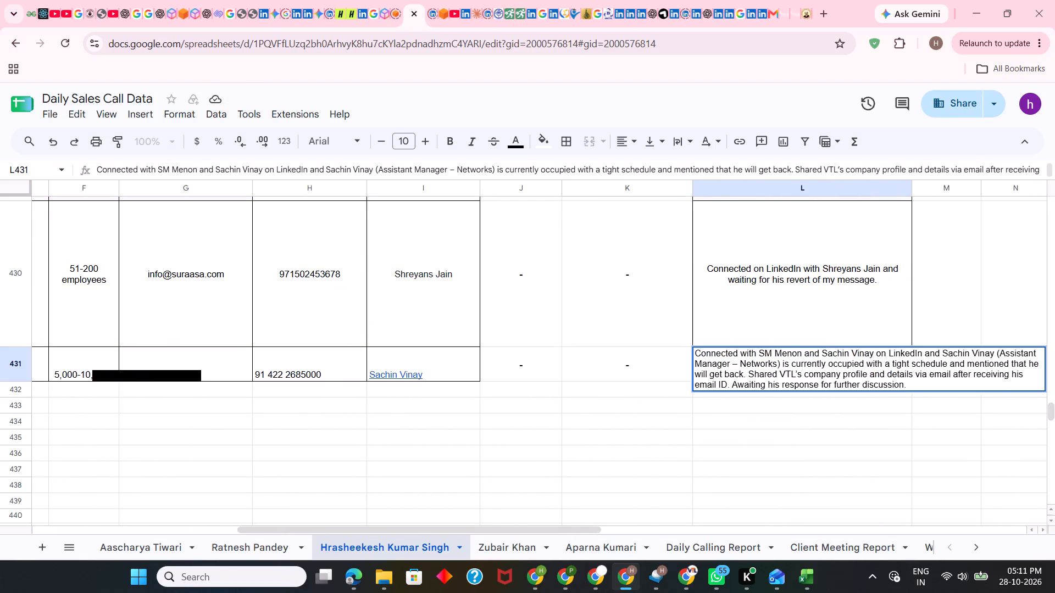
click(696, 352)
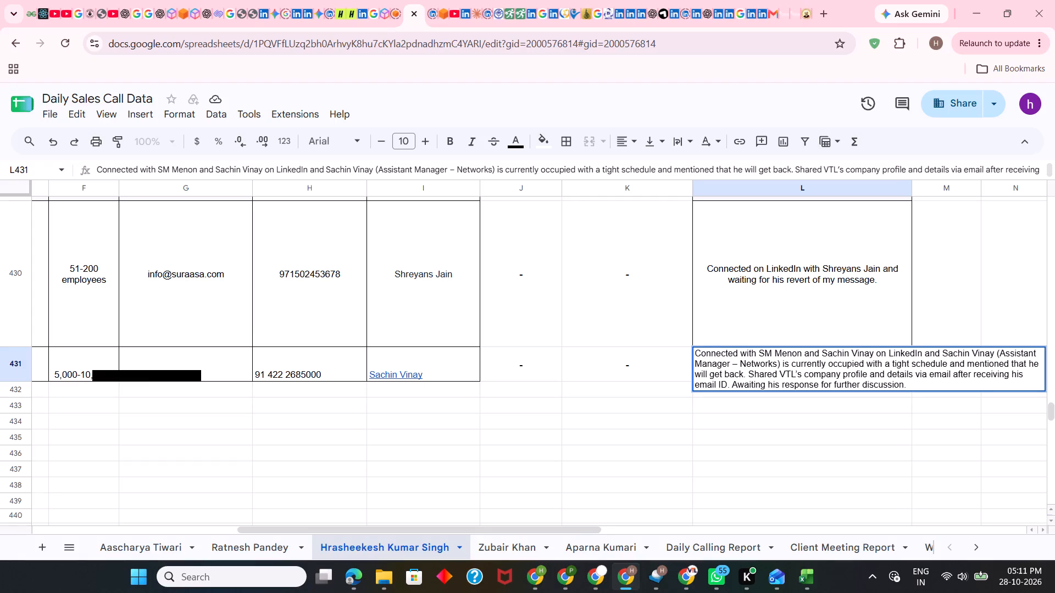
text(Called multiple times,but)
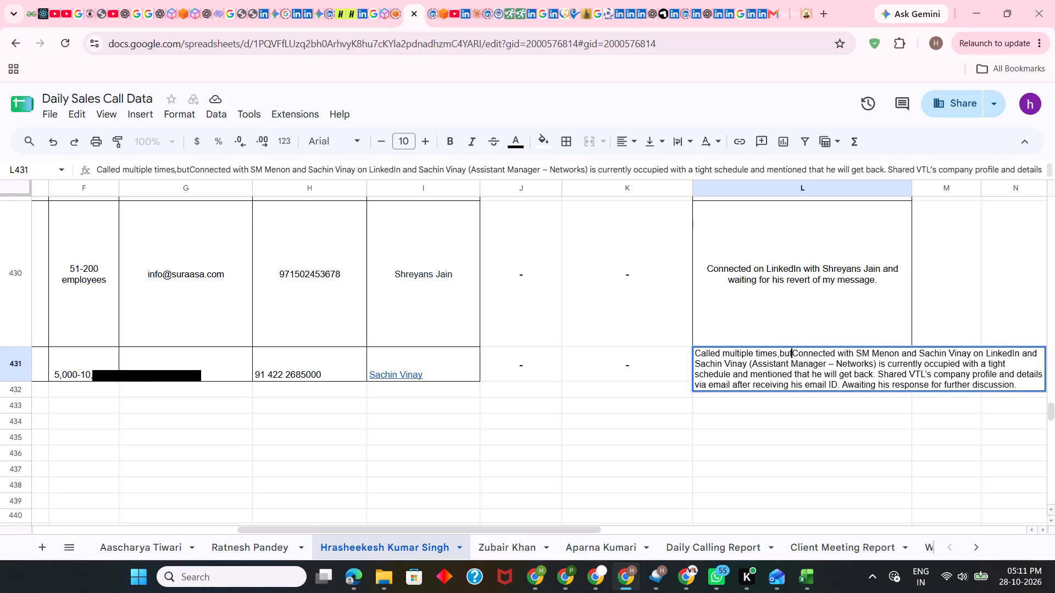
key(BackSpace)
key(BackSpace)
key(BackSpace)
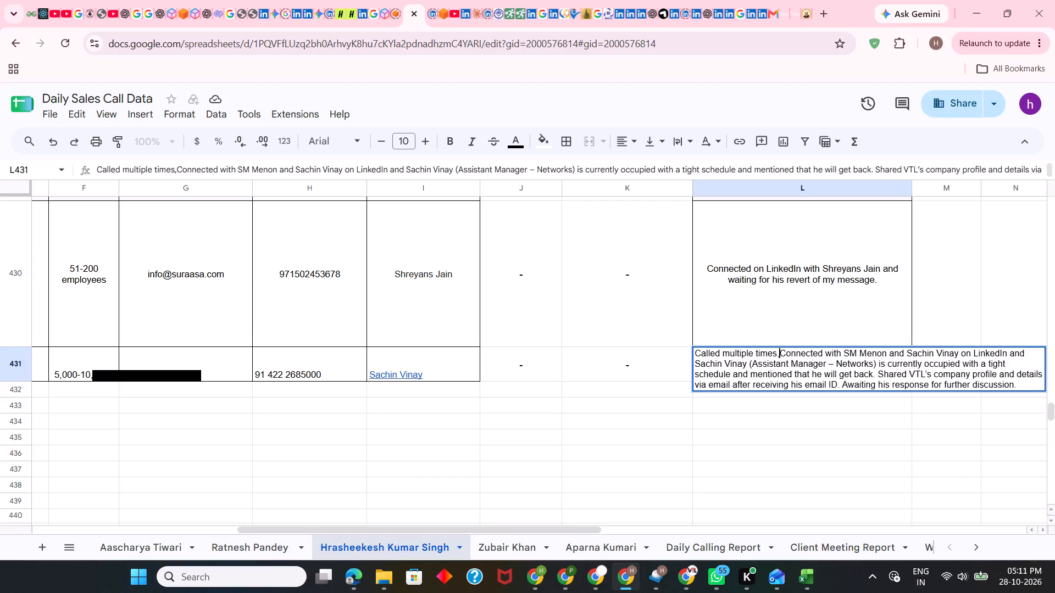
key(space)
text(but)
key(space)
text(Did,)
key(BackSpace)
text(n;)
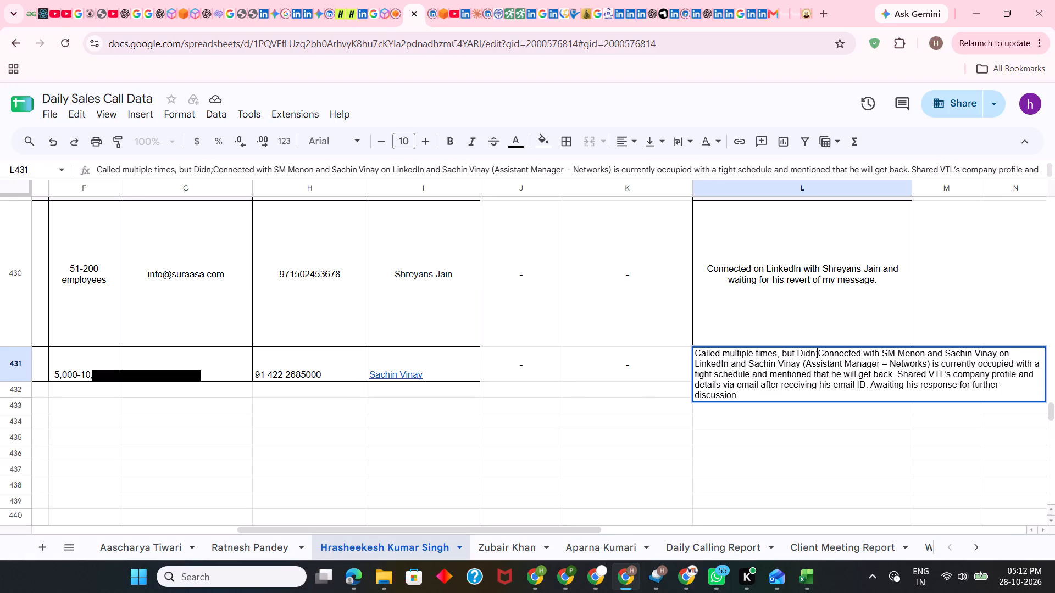
key(BackSpace)
text('t pick the call)
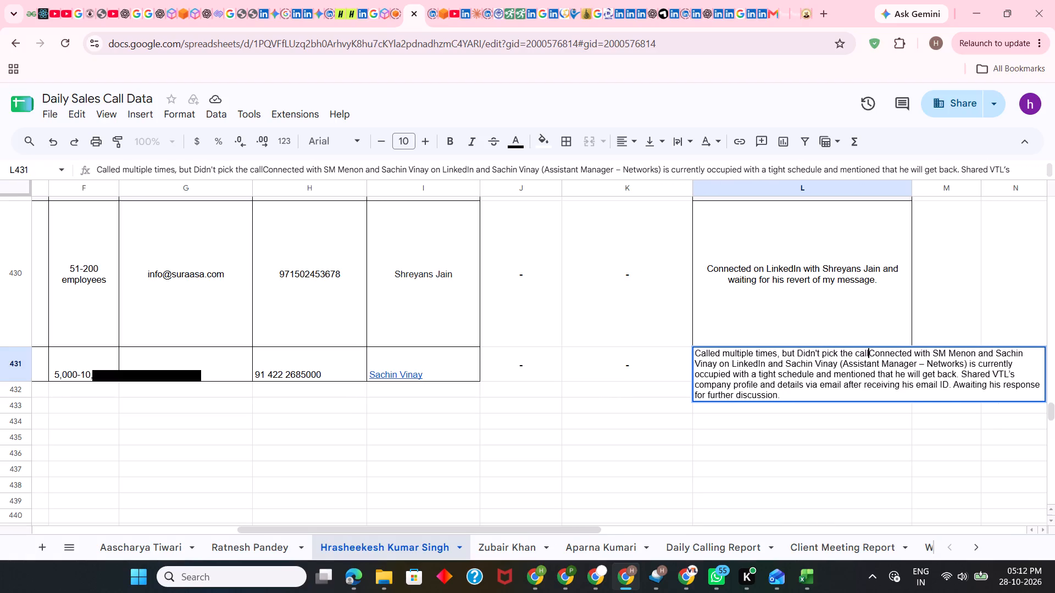
text(.)
key(space)
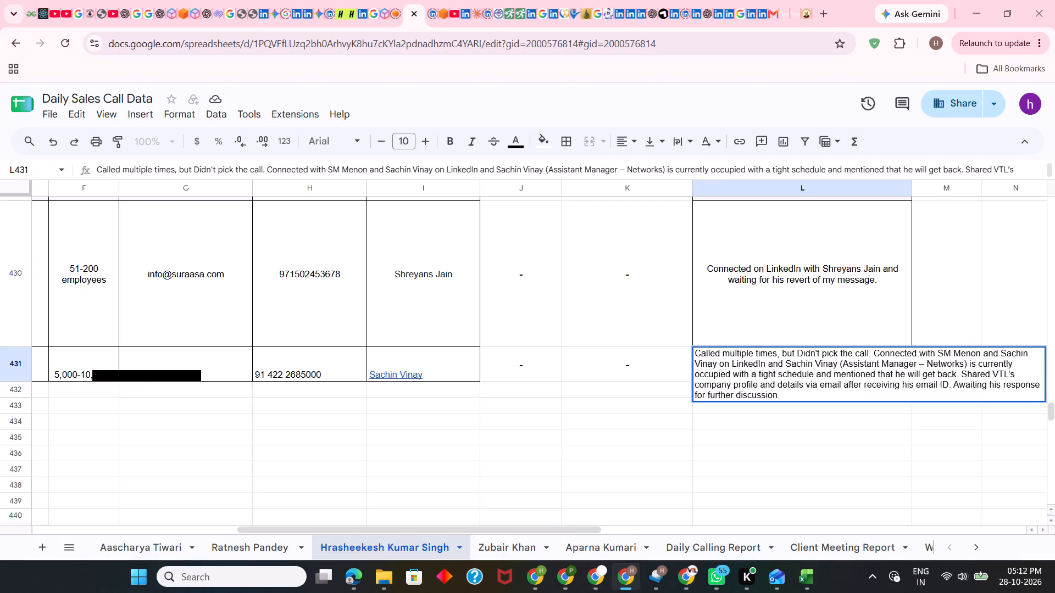
Delete everything after the first "on LinkedIn" in the L431 remark and end it with a period.
drag(765, 363, 795, 401)
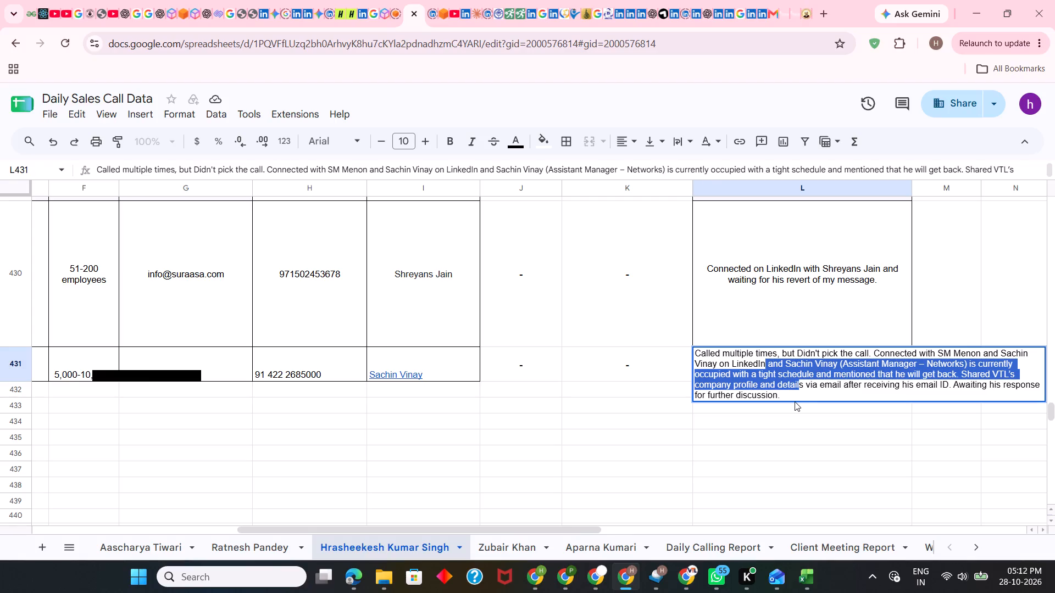
key(BackSpace)
key(period)
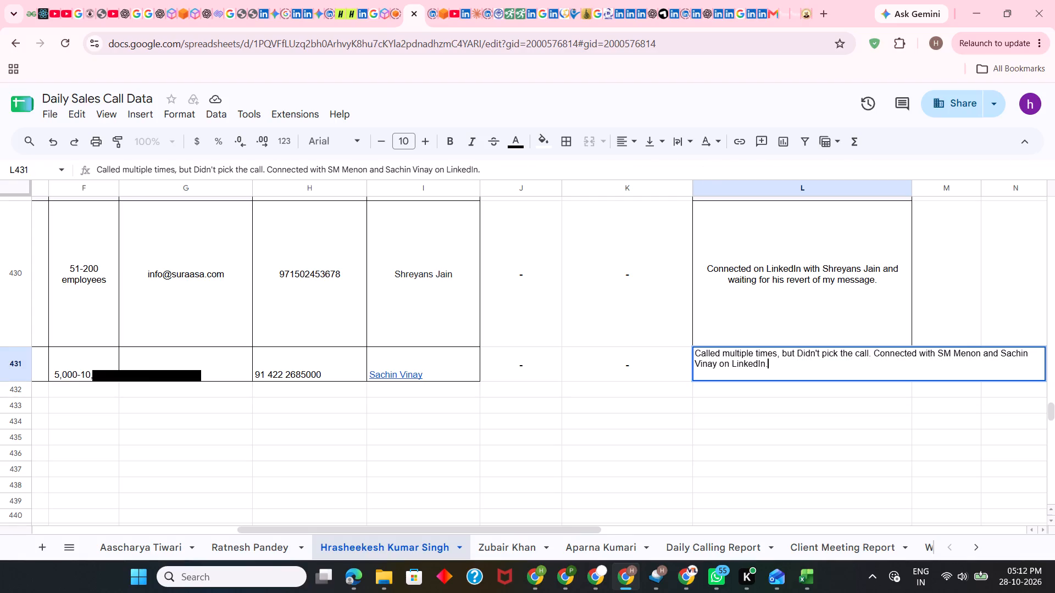
key(Return)
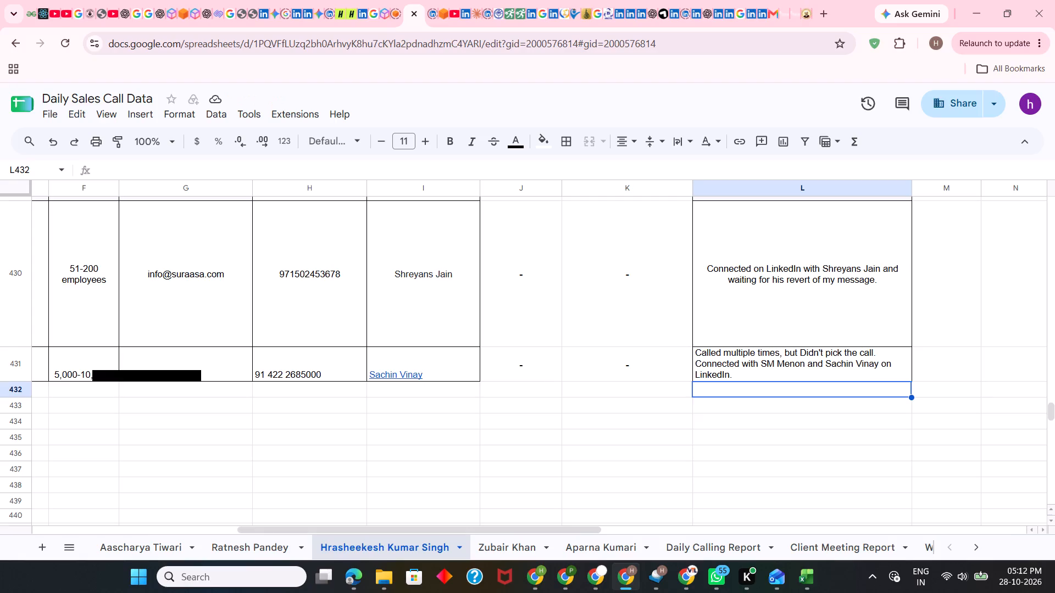
Copy the Emergency management and research centre, Global Vipassana Pagoda and AMRI Hospitals records (C414:L416) from the 27-10-2026 block.
scroll(795, 401, right, 5)
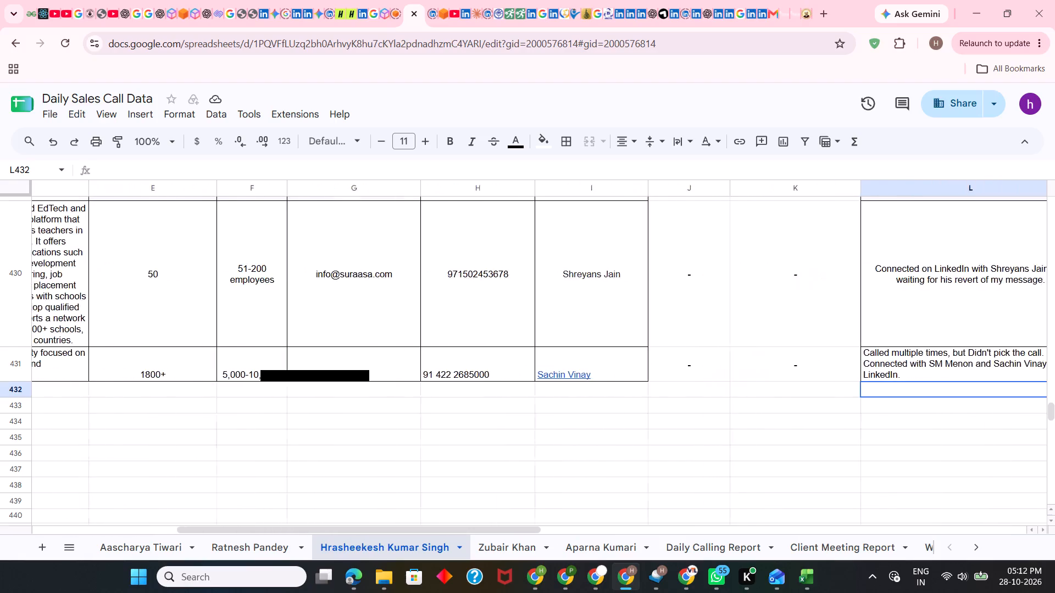
scroll(795, 401, right, 3)
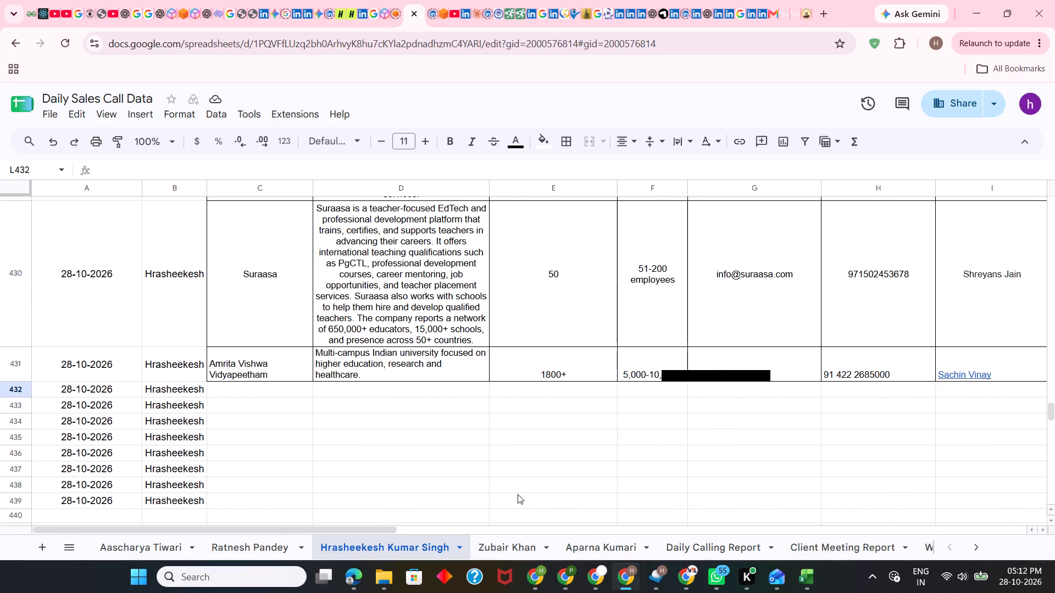
scroll(518, 494, up, 9)
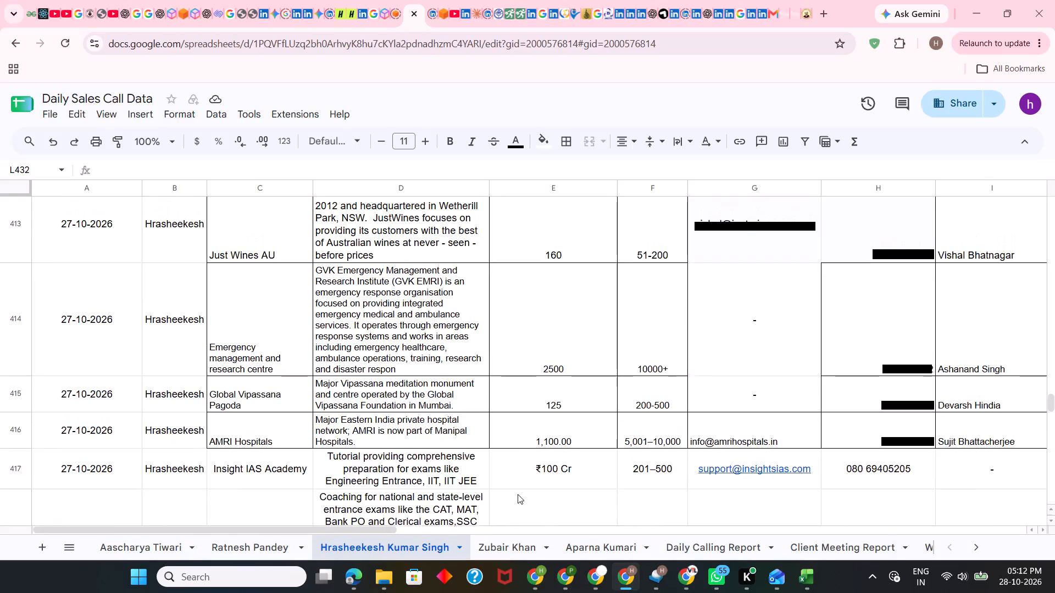
scroll(518, 494, up, 1)
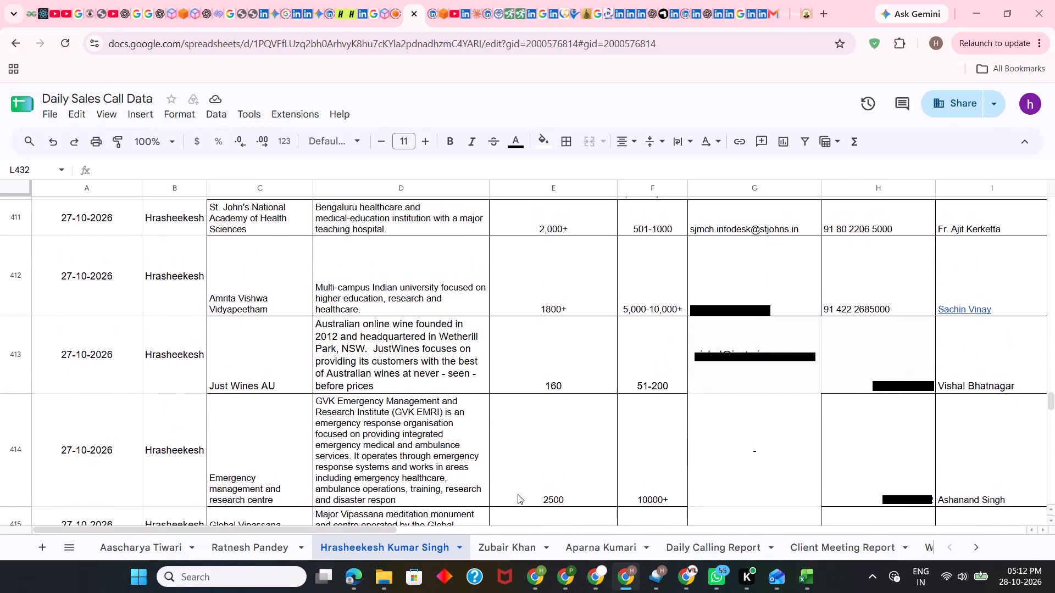
scroll(518, 494, up, 1)
click(280, 354)
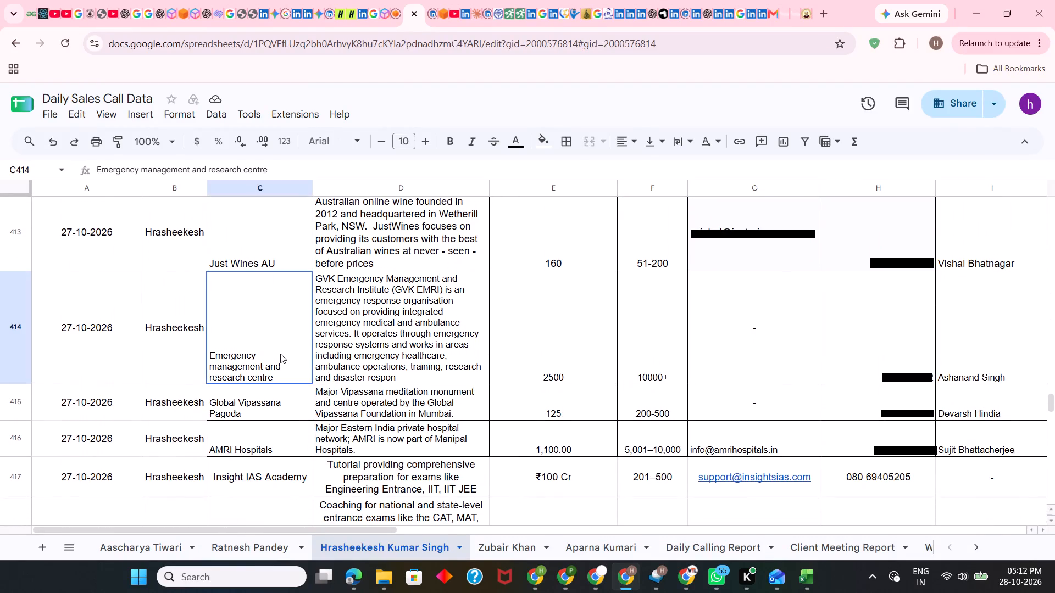
key(shift+Down)
key(shift+Down)
key(shift+Right)
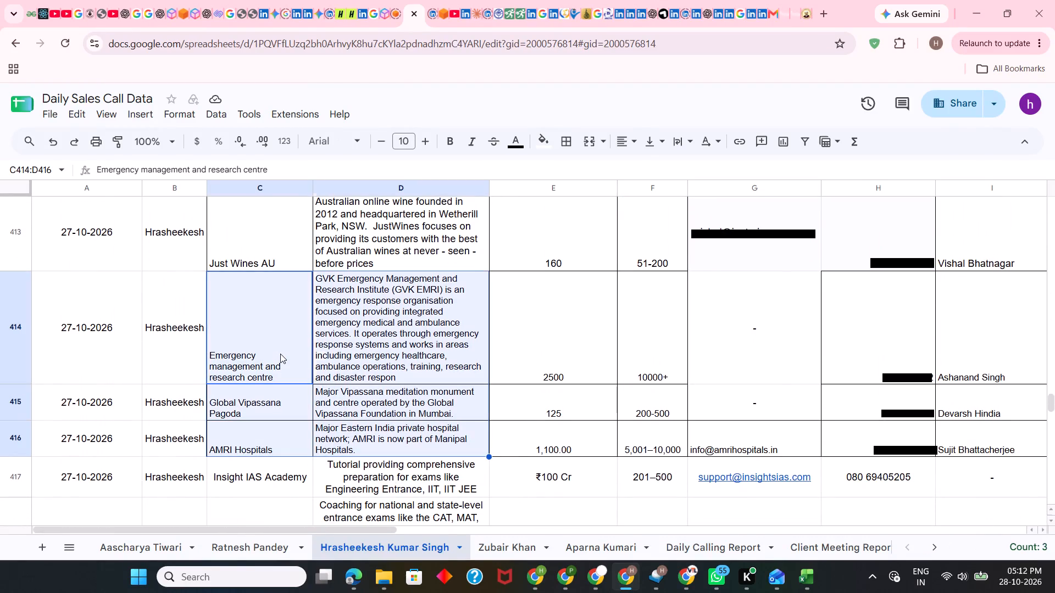
key(shift+Right)
key(shift+Right)
key(shift+Right)
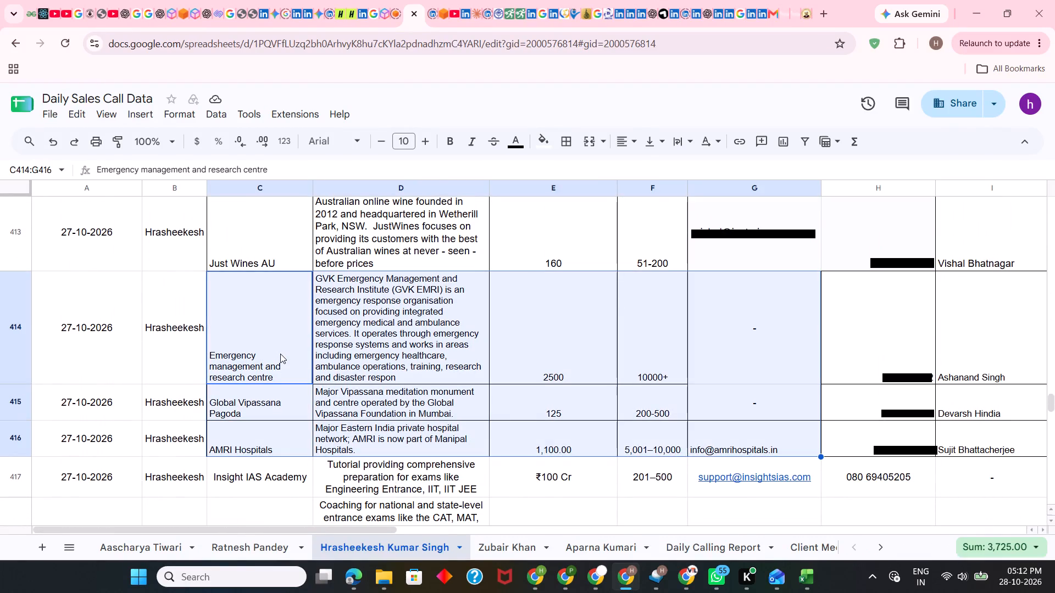
key(shift+Right)
key(shift+Right)
key(shift+Right)
key(shift+Right)
key(shift+Right)
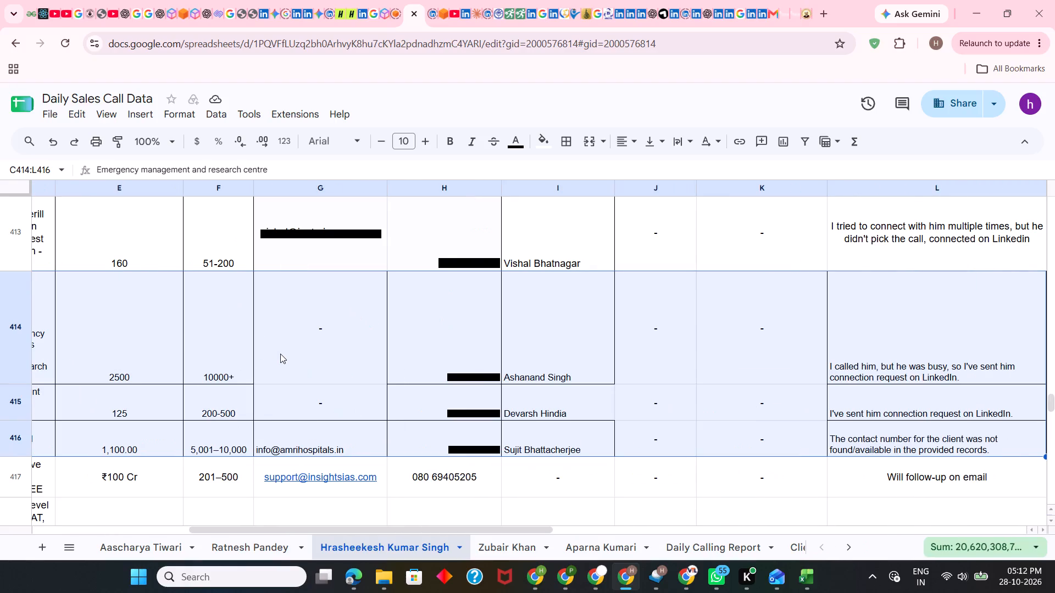
key(ctrl+c)
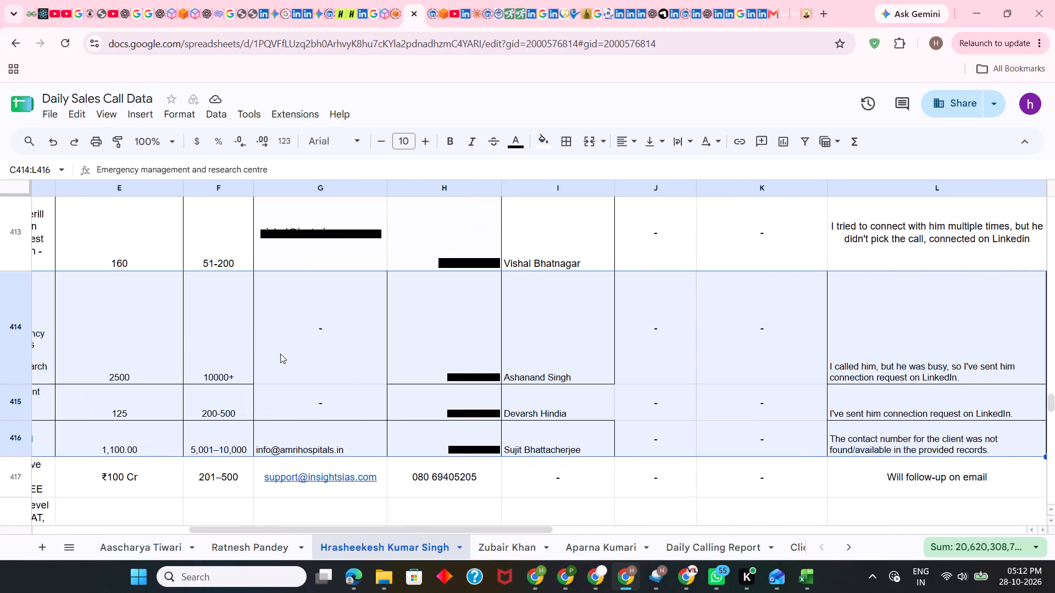
Paste the three copied records into the 28-10-2026 block starting at C432, below Amrita Vishwa Vidyapeetham.
click(280, 354)
scroll(280, 354, right, 6)
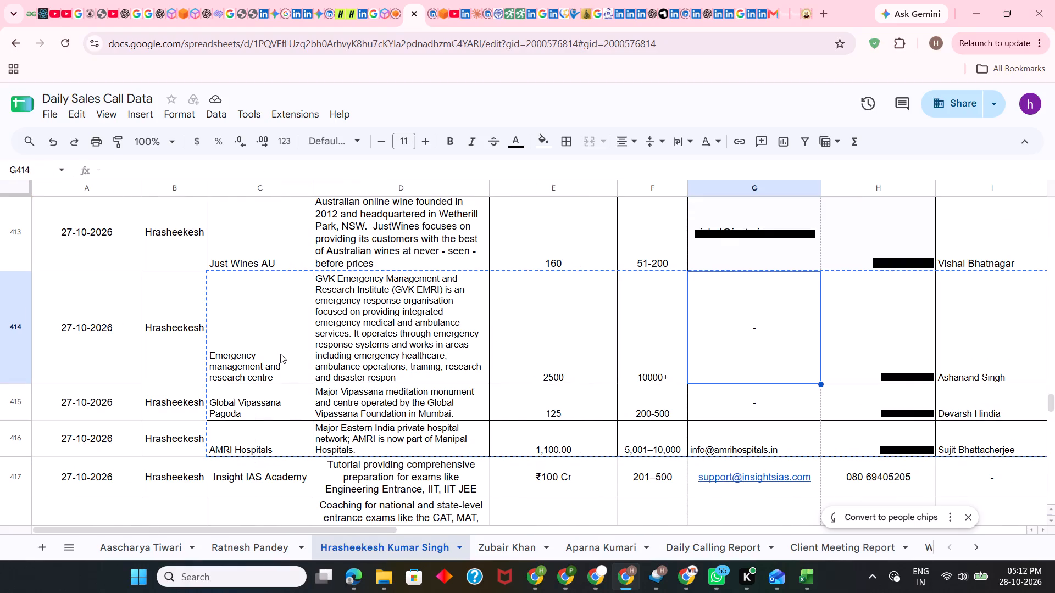
click(280, 354)
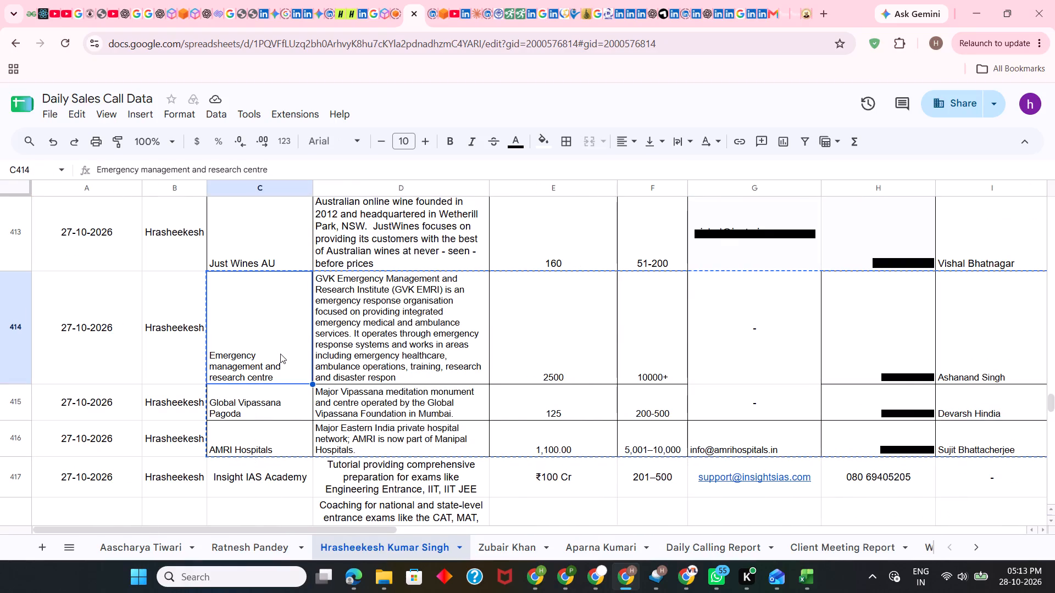
scroll(280, 354, left, 7)
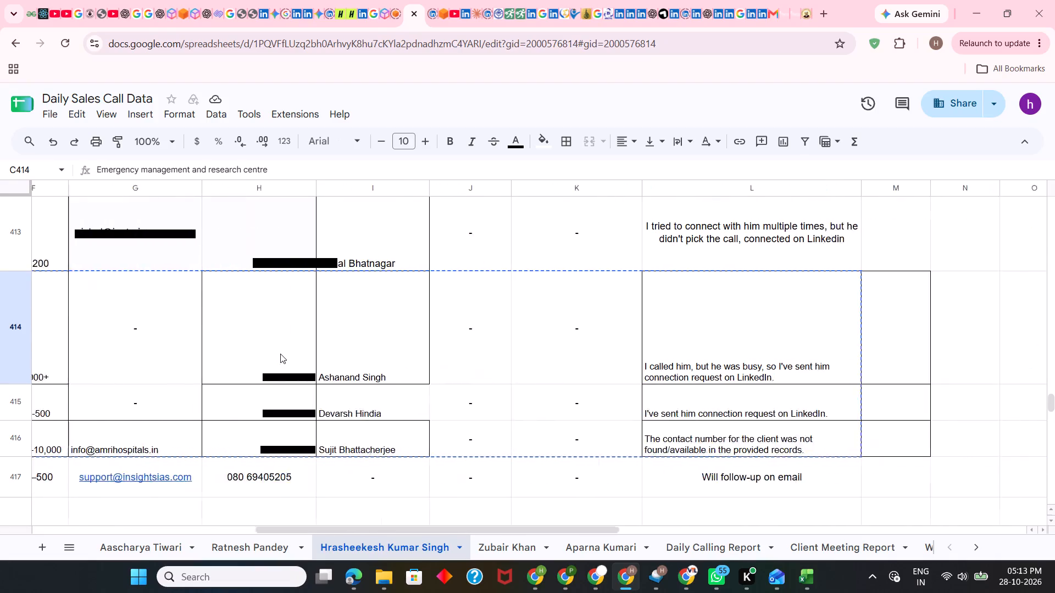
scroll(280, 354, right, 7)
scroll(280, 354, down, 6)
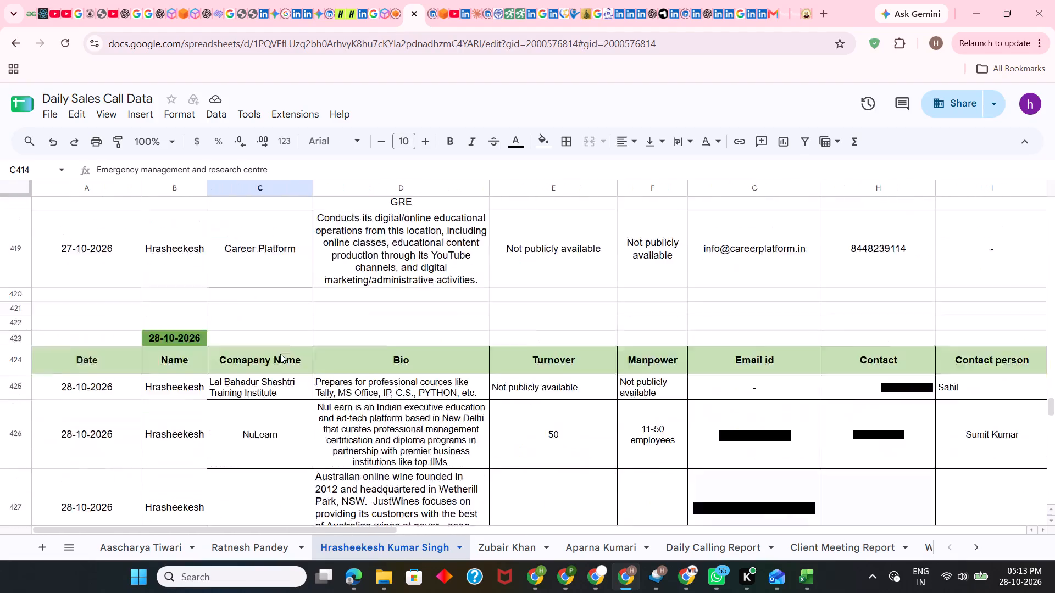
scroll(280, 354, down, 4)
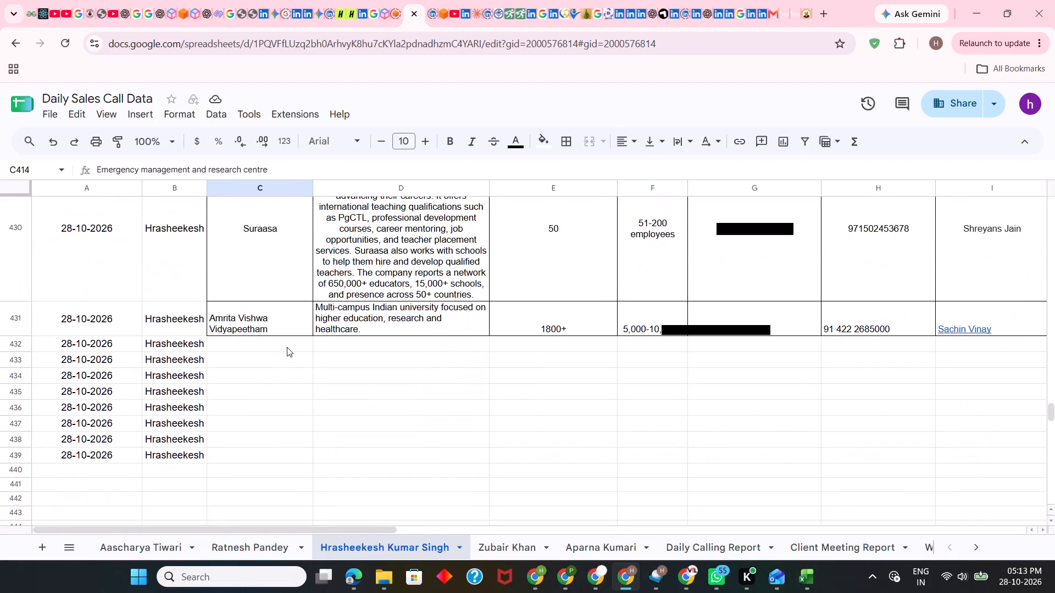
click(287, 347)
key(ctrl+v)
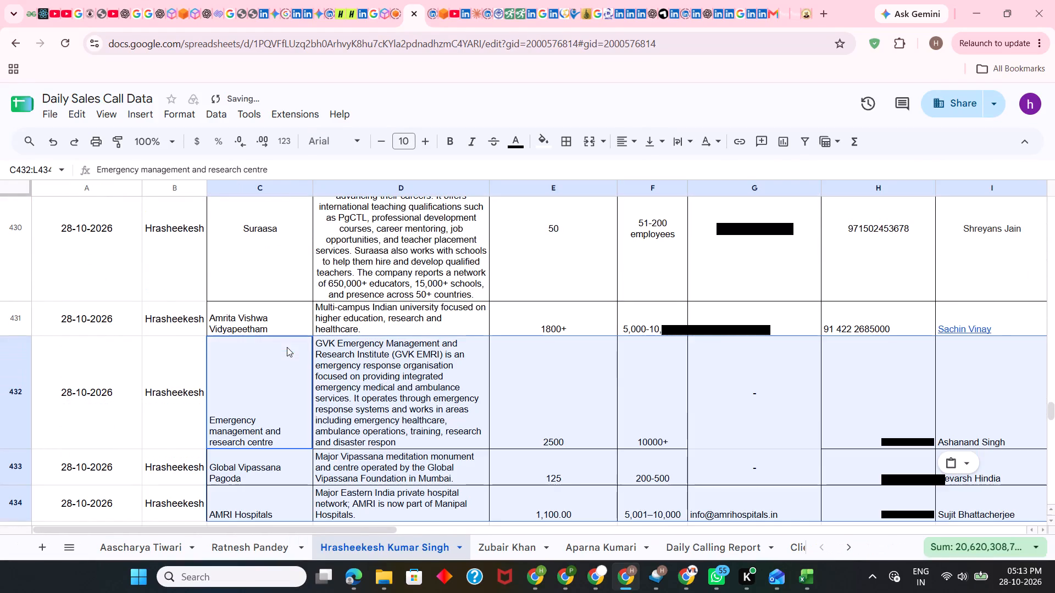
scroll(287, 347, down, 4)
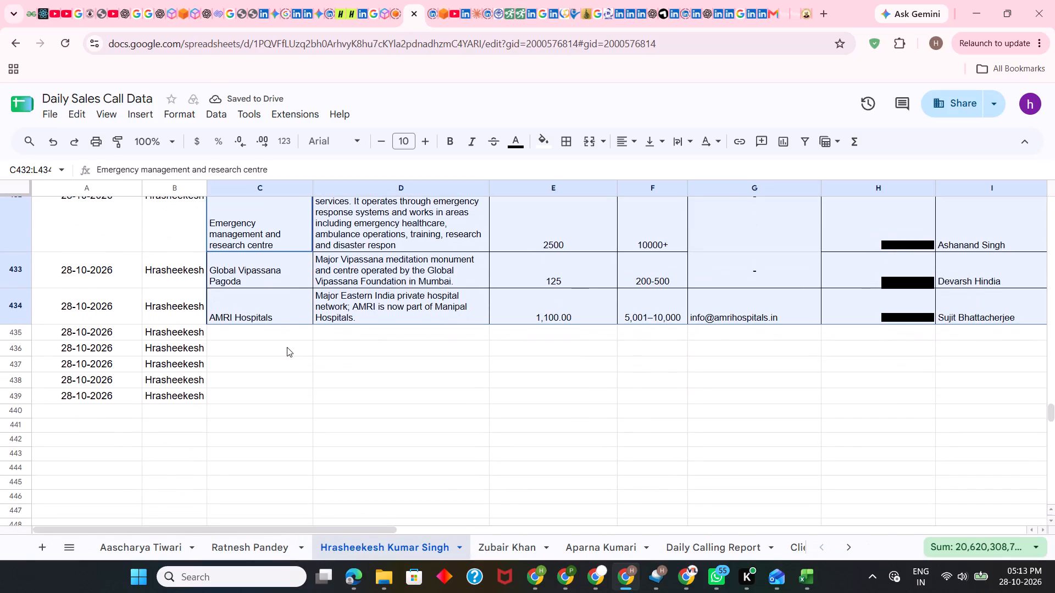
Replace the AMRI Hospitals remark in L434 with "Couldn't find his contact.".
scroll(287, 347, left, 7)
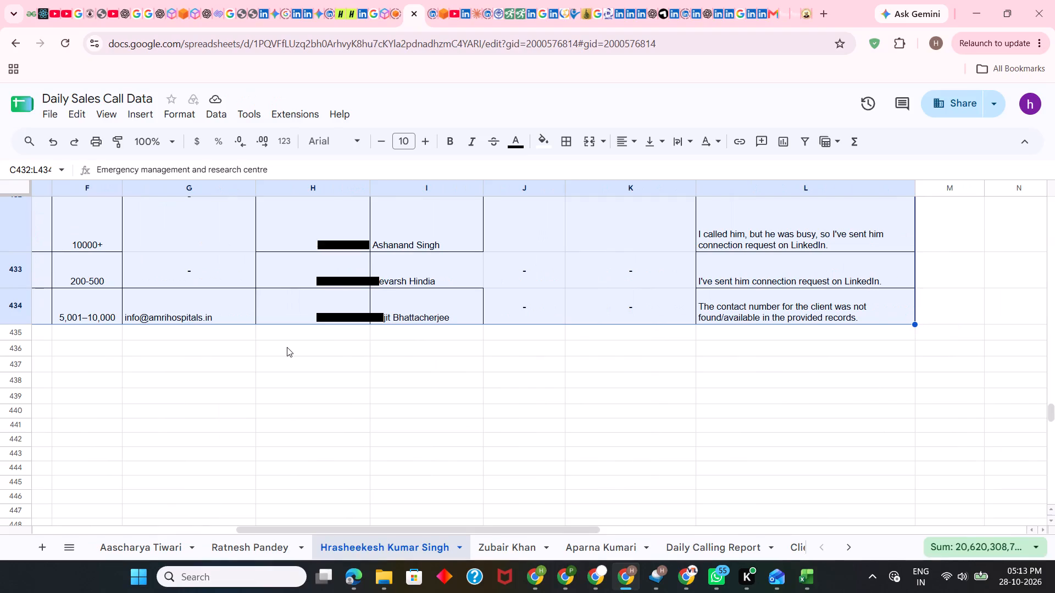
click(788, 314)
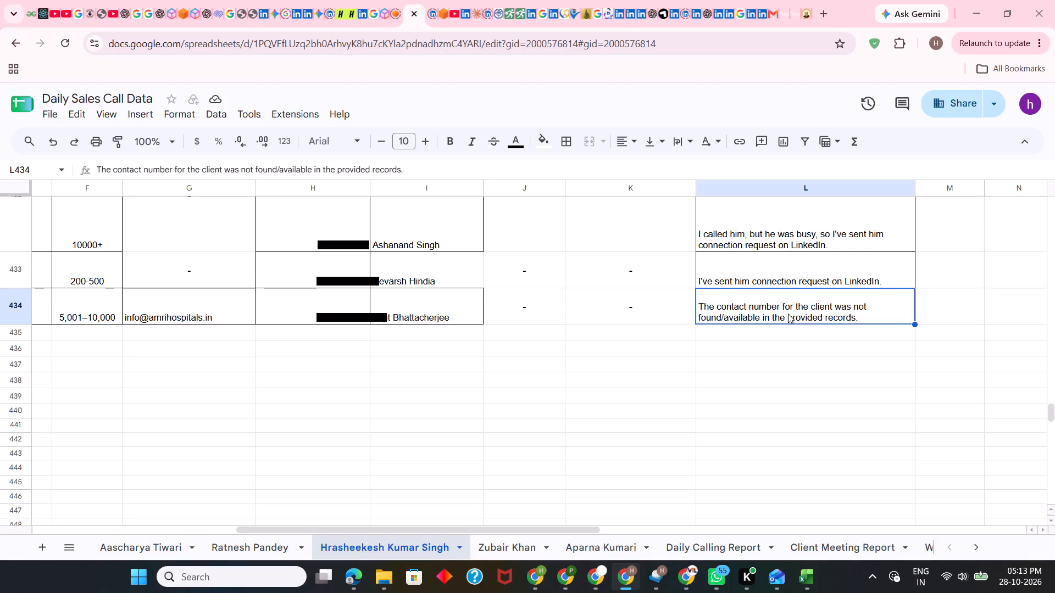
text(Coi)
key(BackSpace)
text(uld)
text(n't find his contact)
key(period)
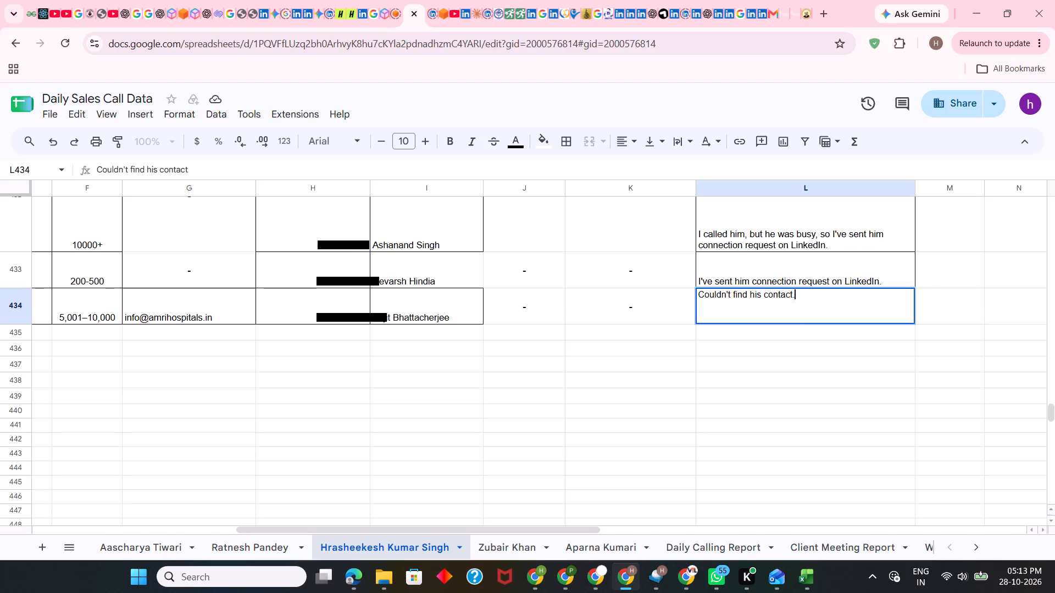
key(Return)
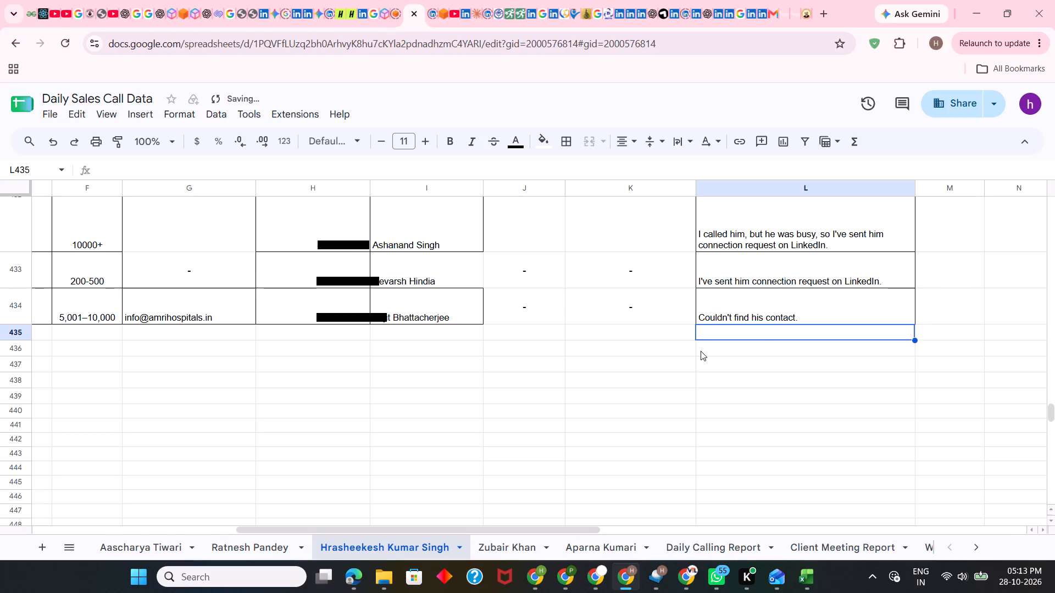
Replace the AMRI Hospitals remark in L434 with "Didn't pick the call.".
click(802, 309)
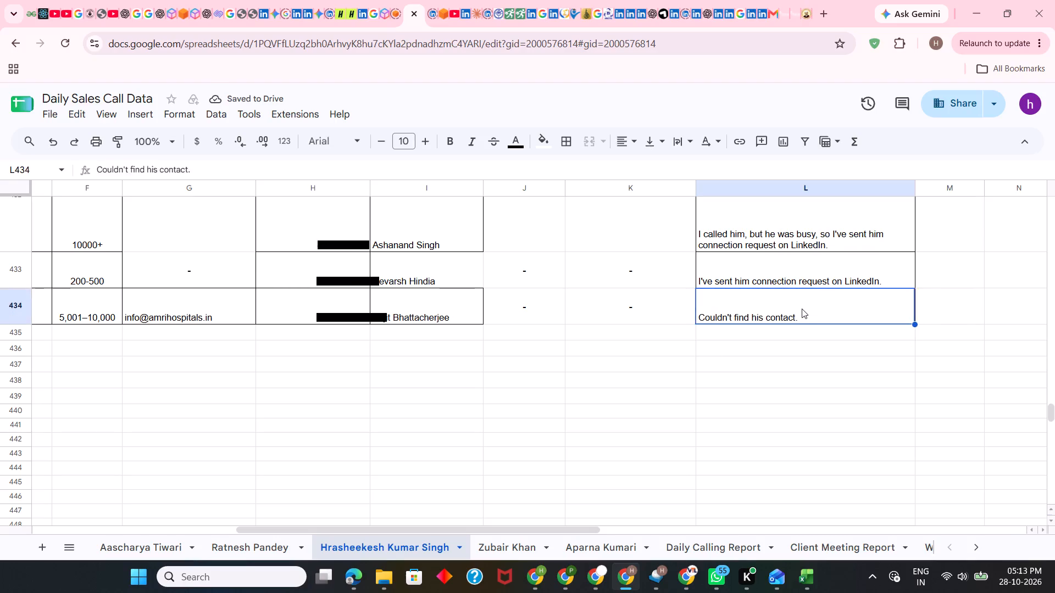
text(Didn)
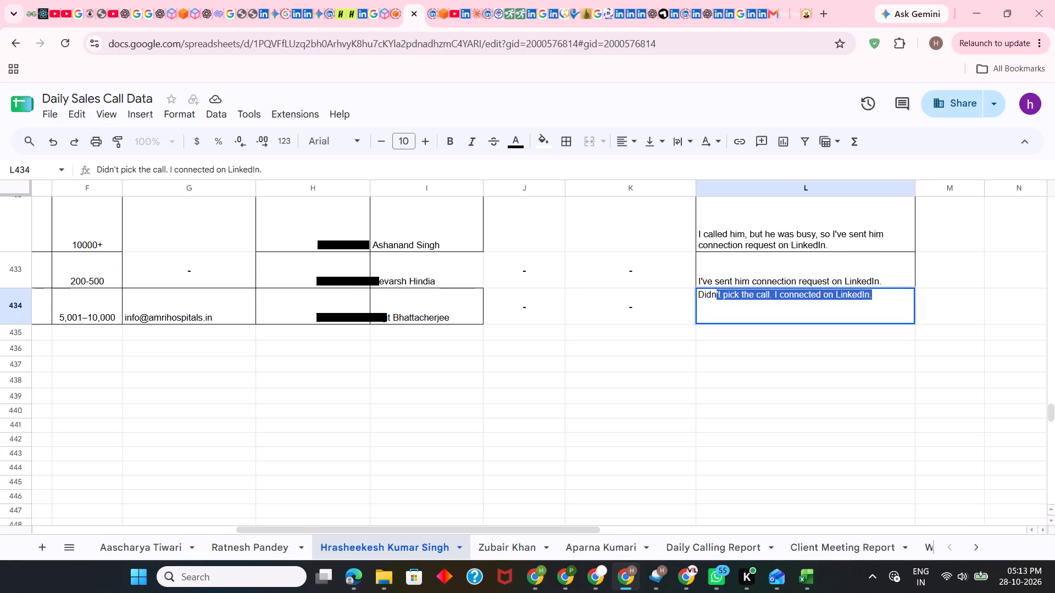
key(n)
text('t i)
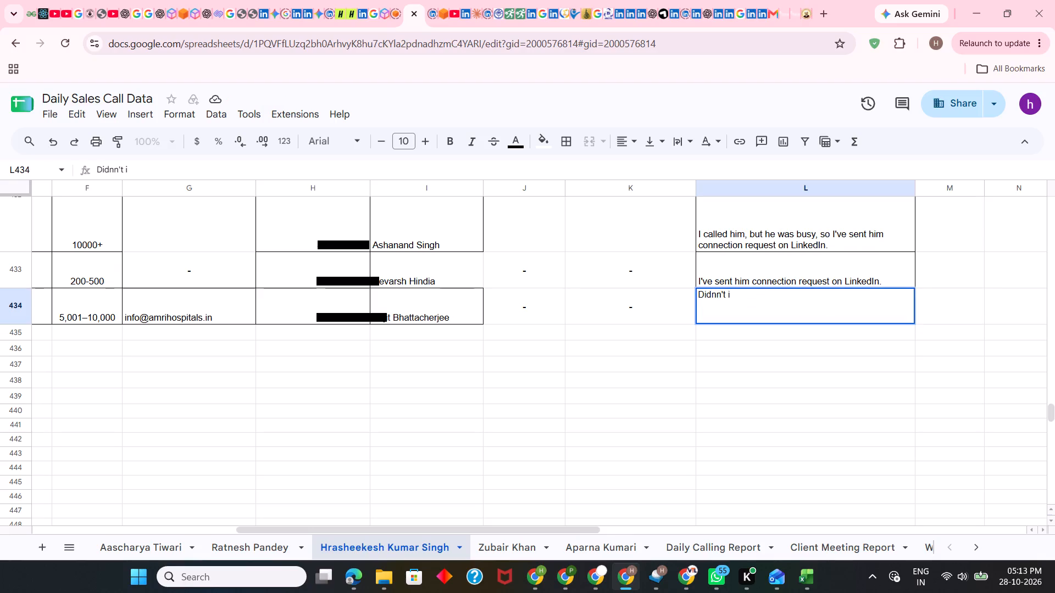
key(BackSpace)
key(BackSpace)
key(BackSpace)
key(BackSpace)
key(BackSpace)
text('t pick the call.)
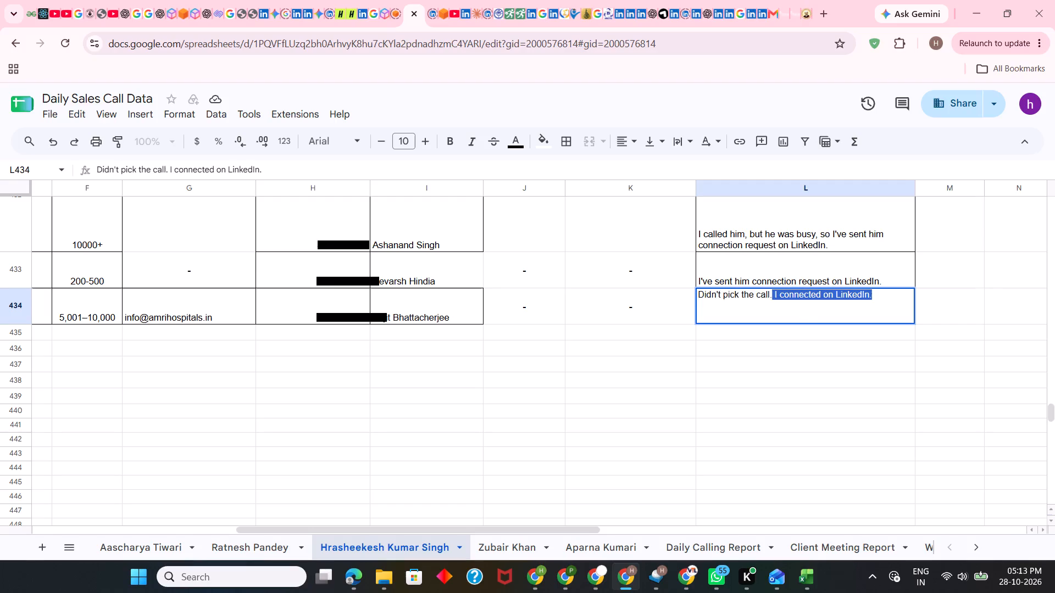
key(BackSpace)
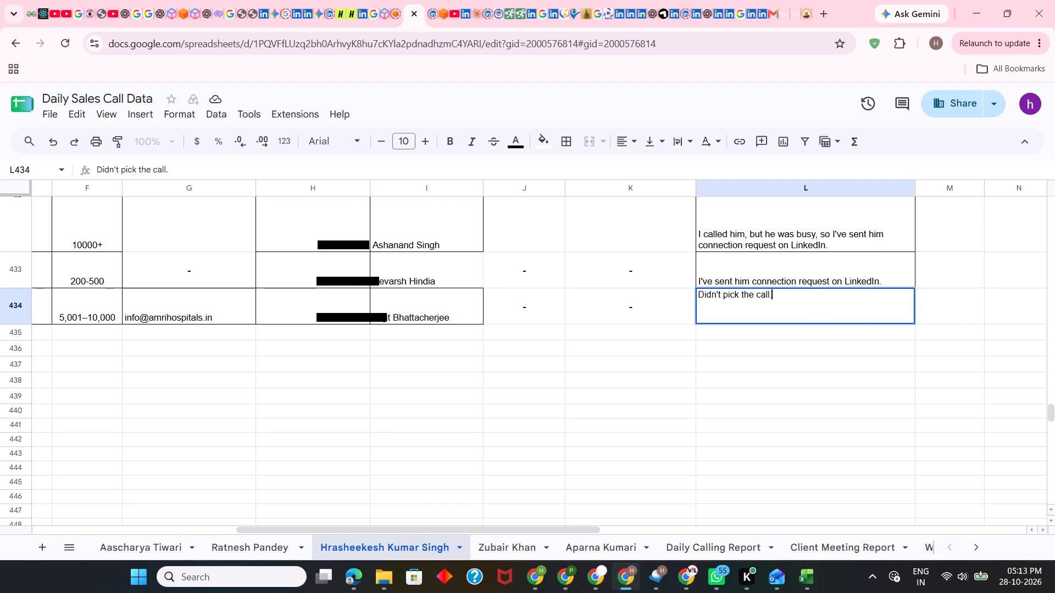
scroll(800, 308, up, 1)
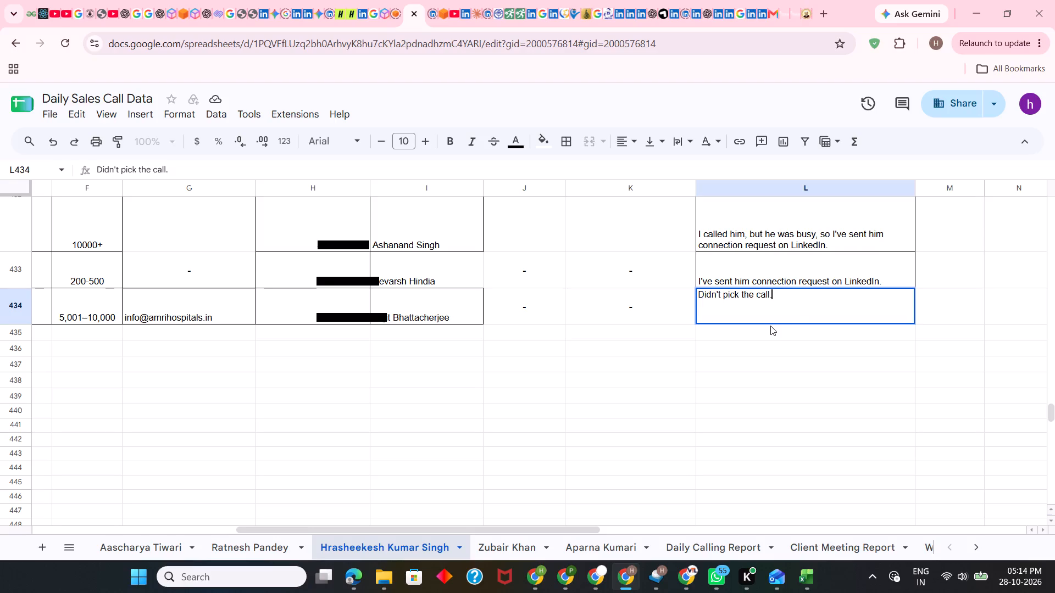
click(770, 326)
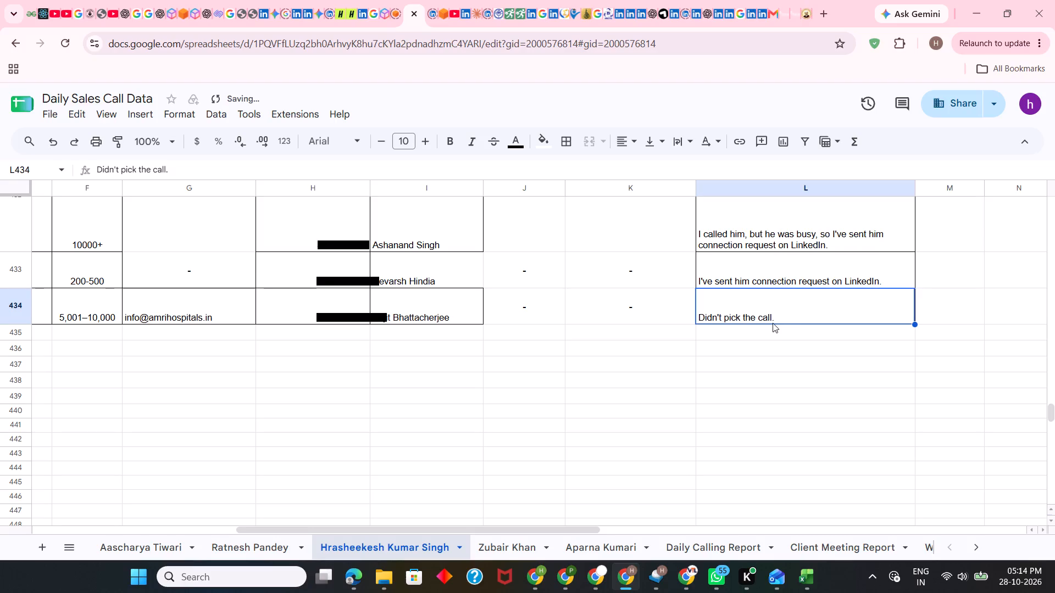
Copy the L434 remark over the AMRI Hospitals remark in L416 of the 27-10-2026 block.
click(787, 301)
key(ctrl+c)
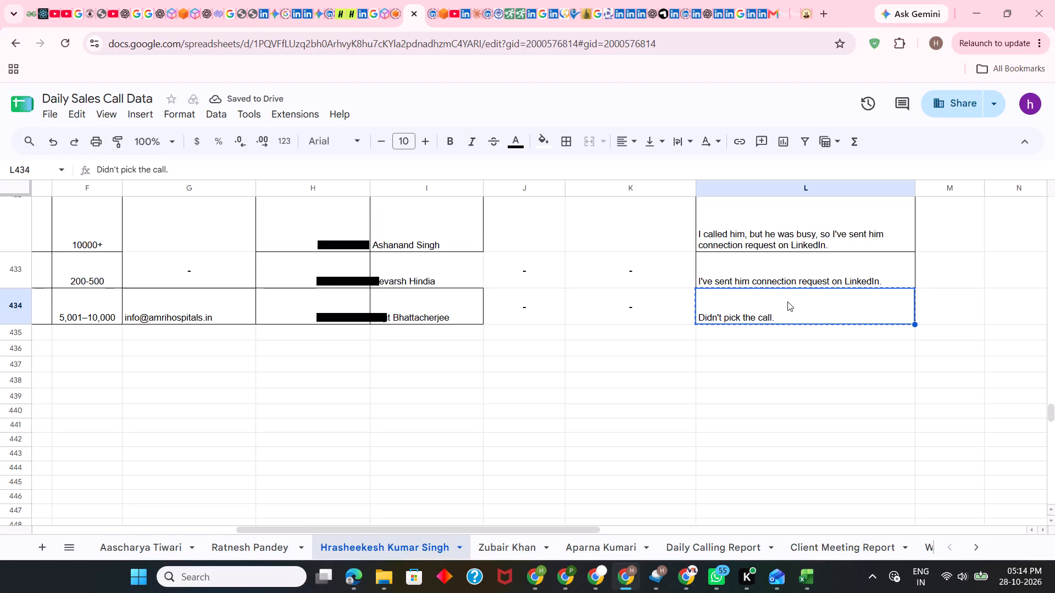
scroll(751, 366, up, 7)
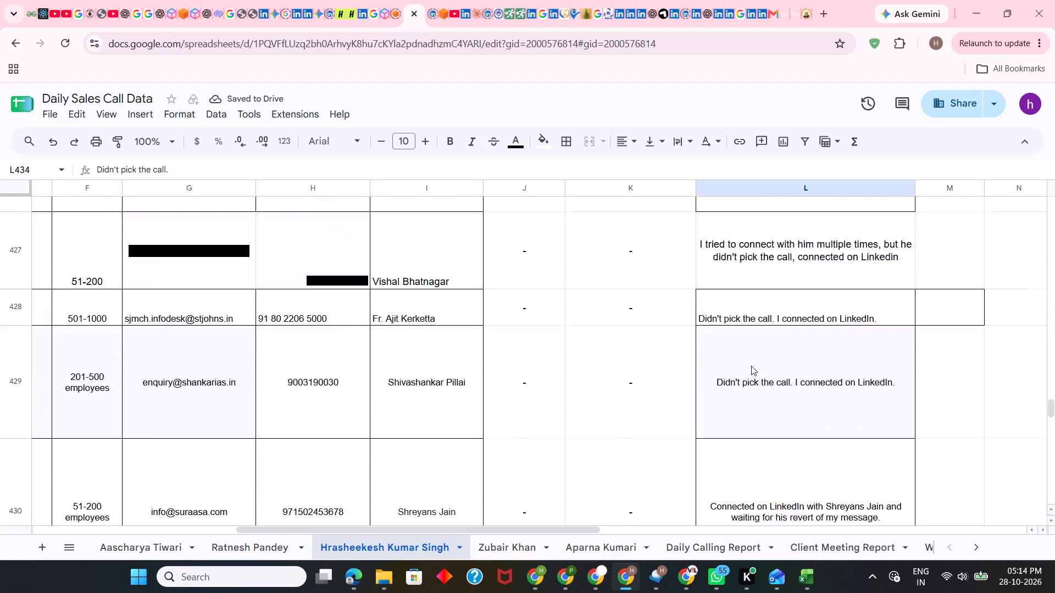
scroll(751, 366, up, 3)
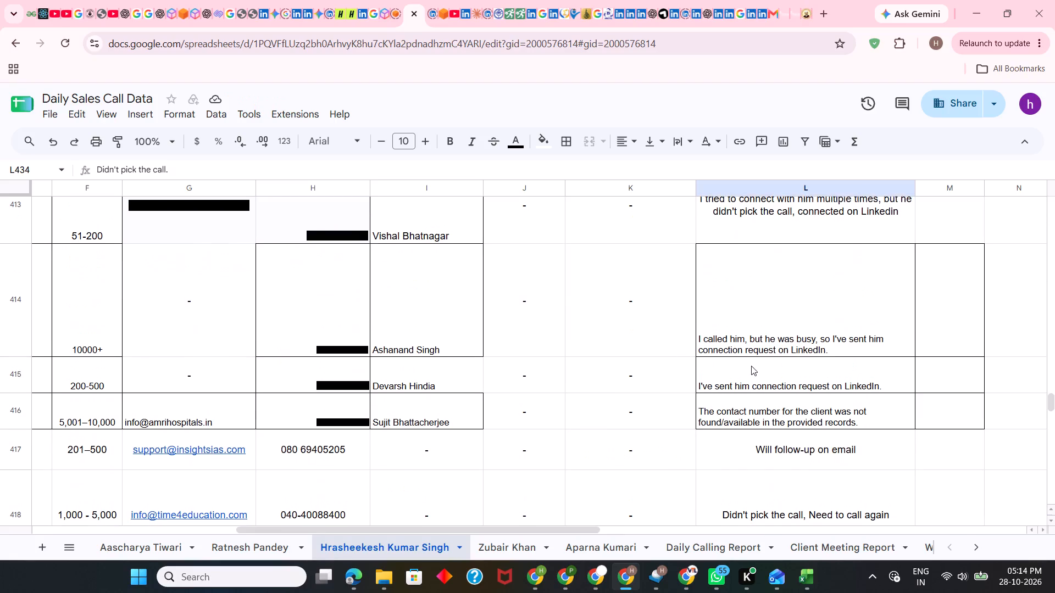
click(774, 402)
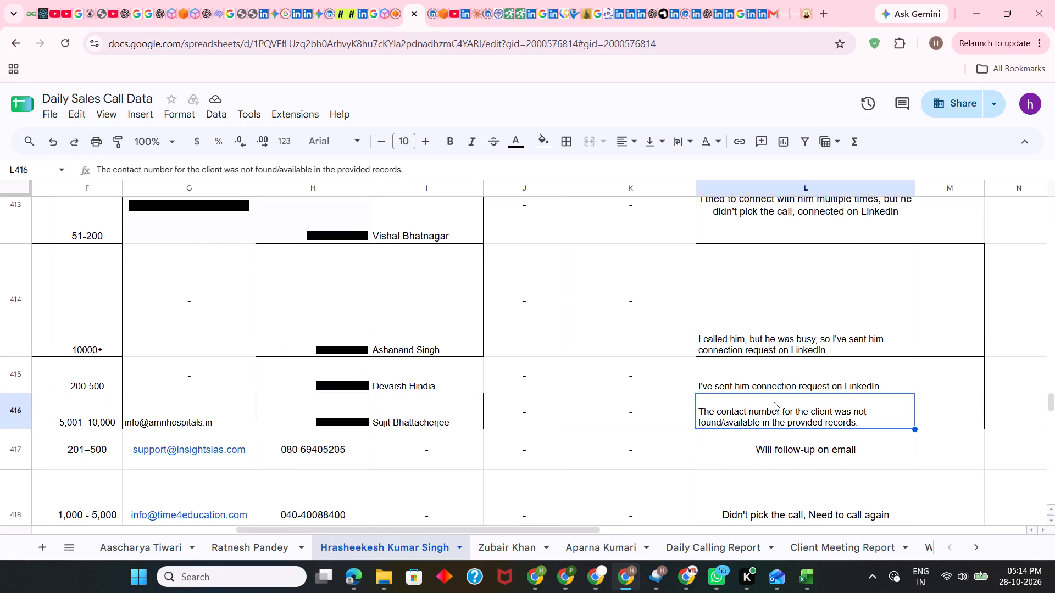
key(ctrl+v)
Review the company records and remarks entered so far in the 28-10-2026 block.
scroll(774, 402, down, 9)
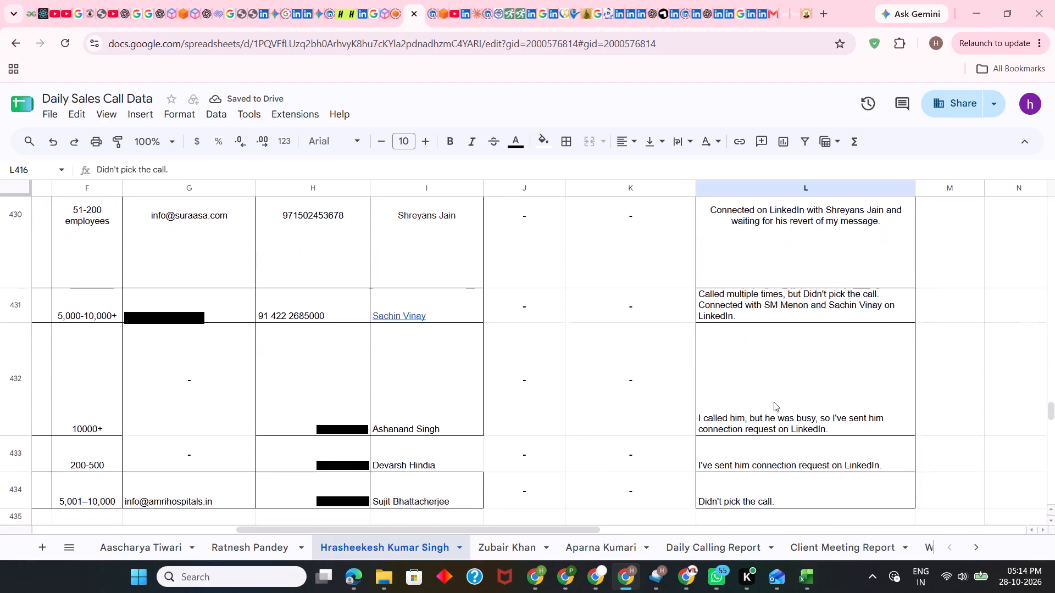
scroll(774, 402, right, 4)
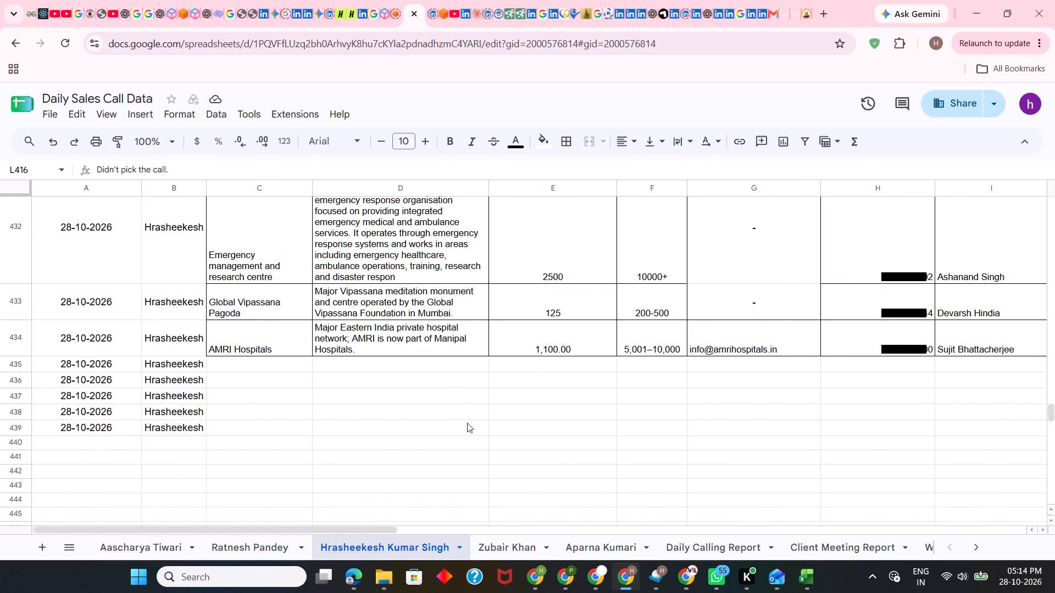
scroll(467, 423, up, 8)
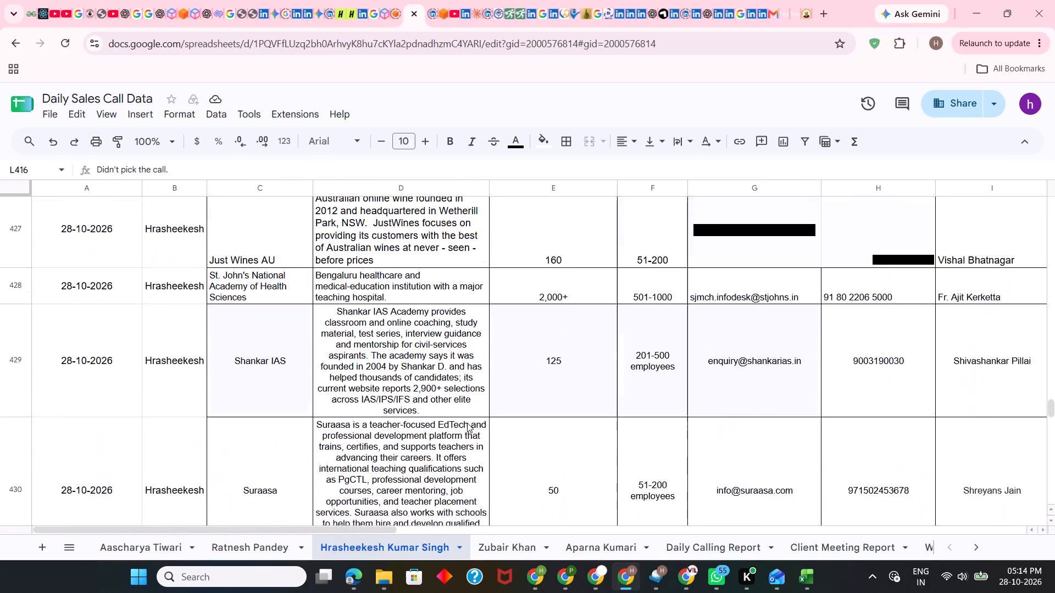
scroll(467, 423, down, 1)
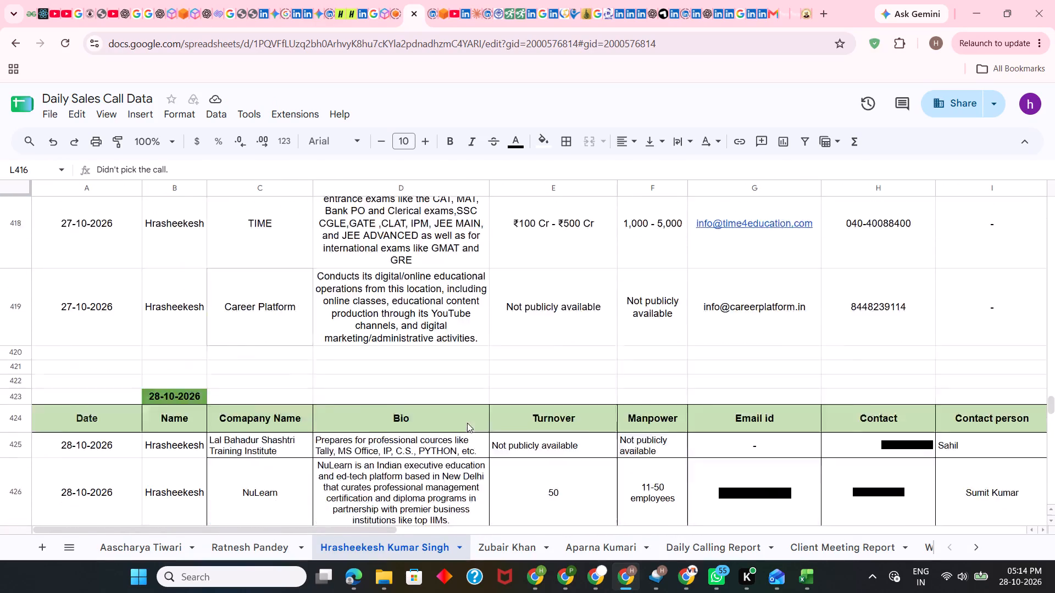
scroll(467, 423, down, 1)
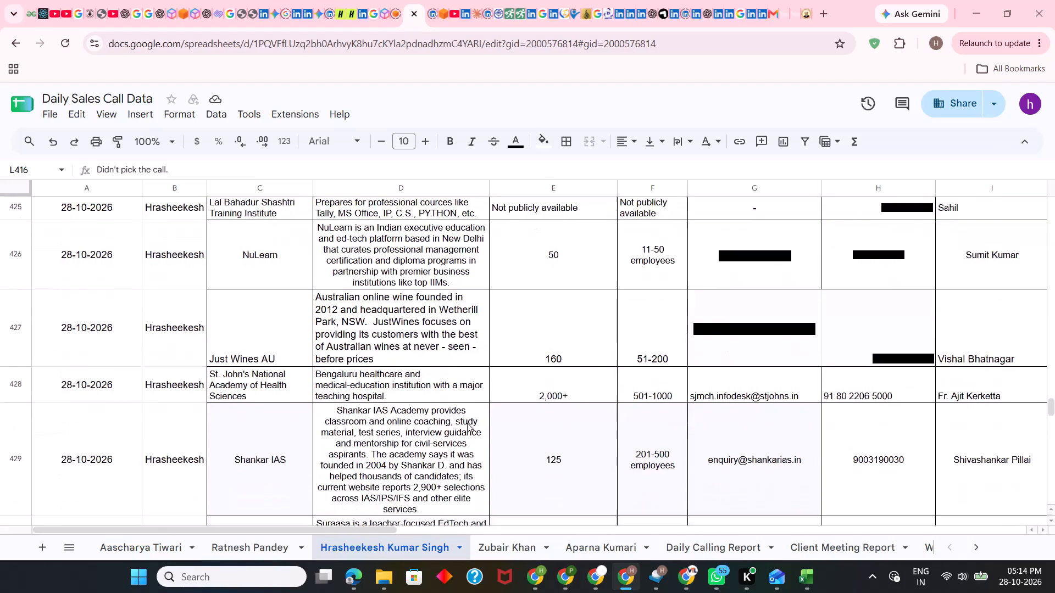
scroll(467, 423, down, 1)
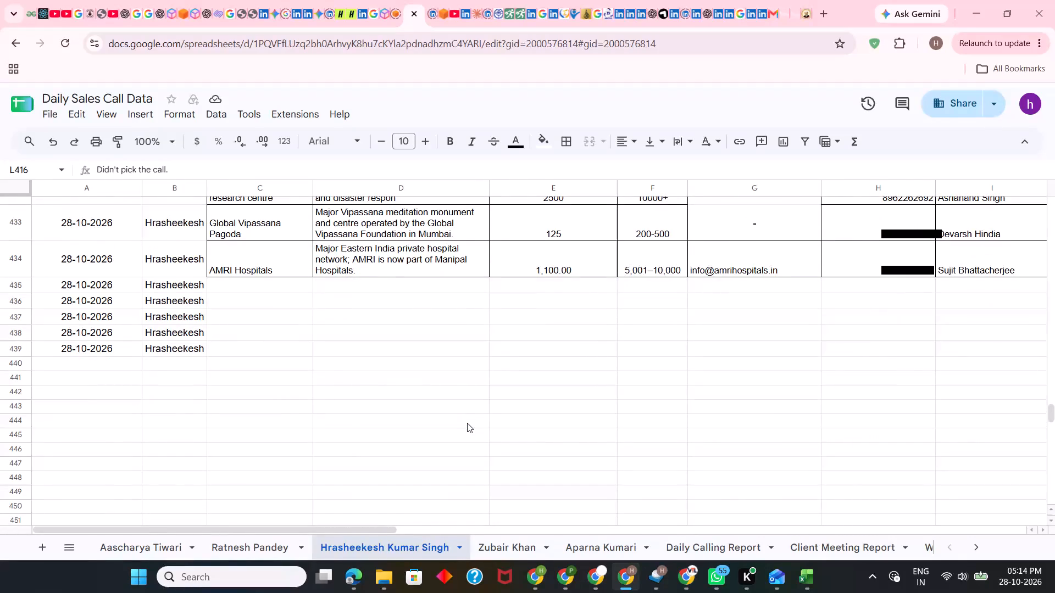
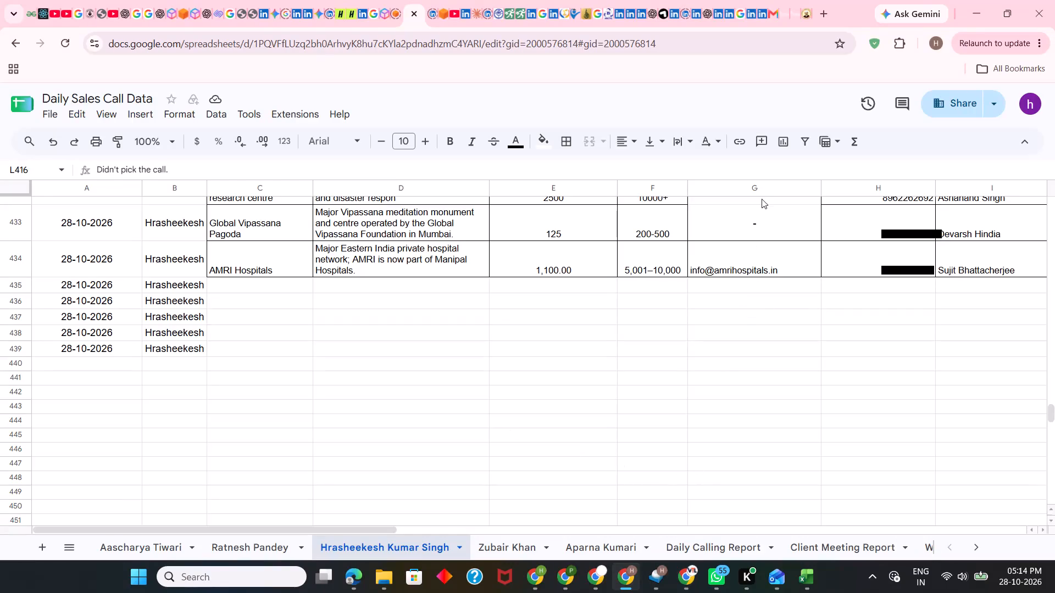
Leave the call sheet for the open St. John's National Academy IT manager's LinkedIn profile and show the Windows desktop.
click(759, 8)
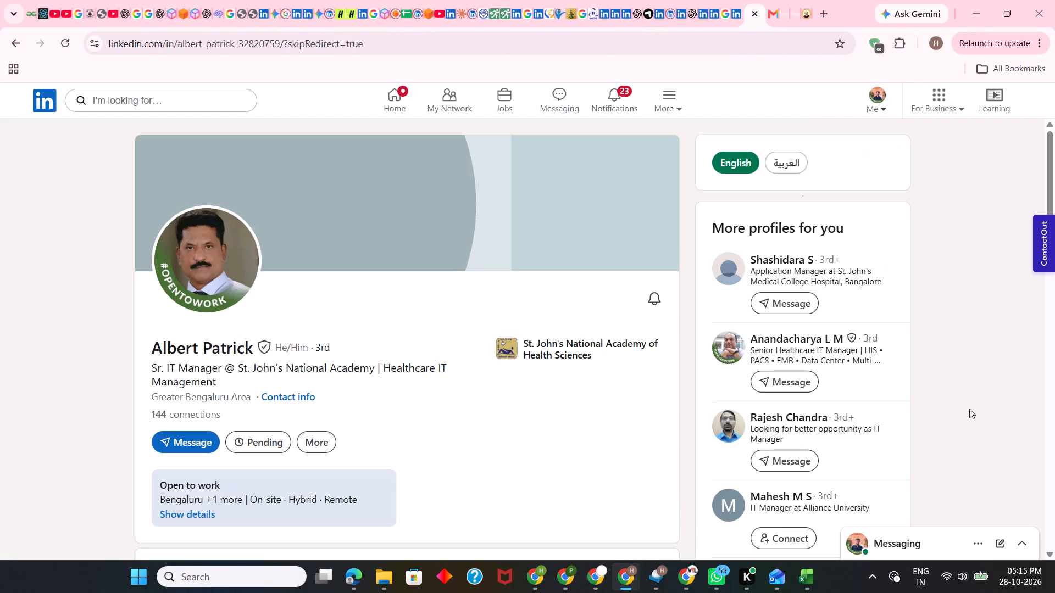
click(1054, 592)
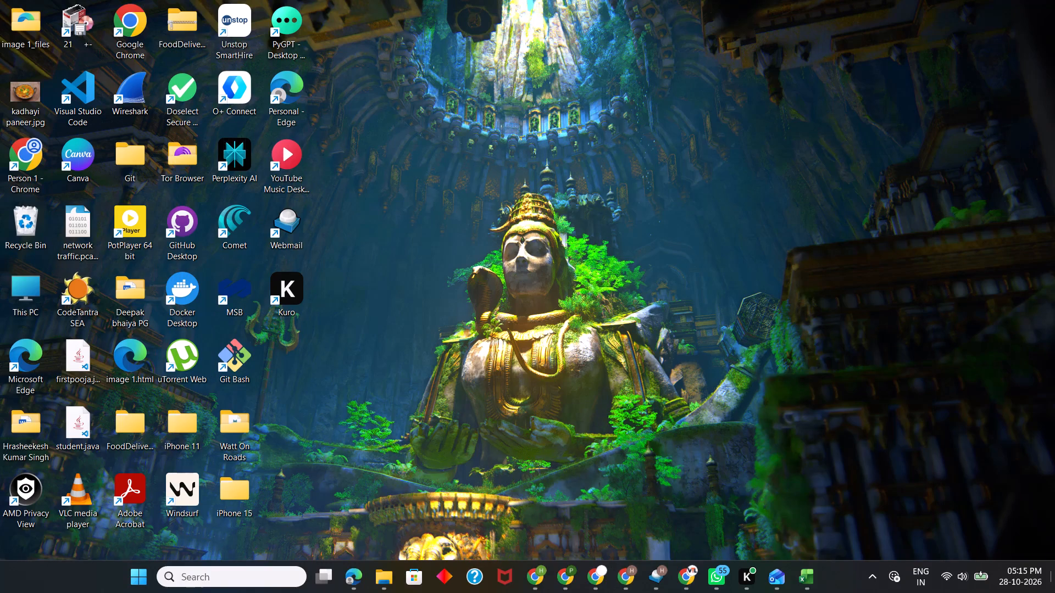